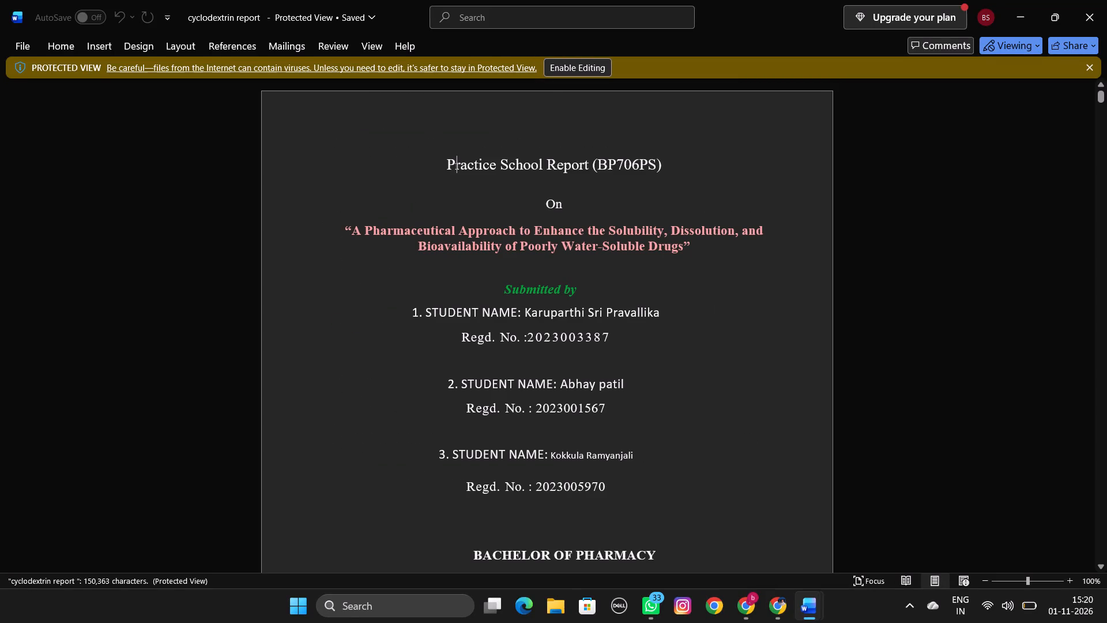
Review the cyclodextrin report's front matter, from the title page through the abstract and table of contents to the lists of tables and figures.
scroll(567, 358, "down", 8)
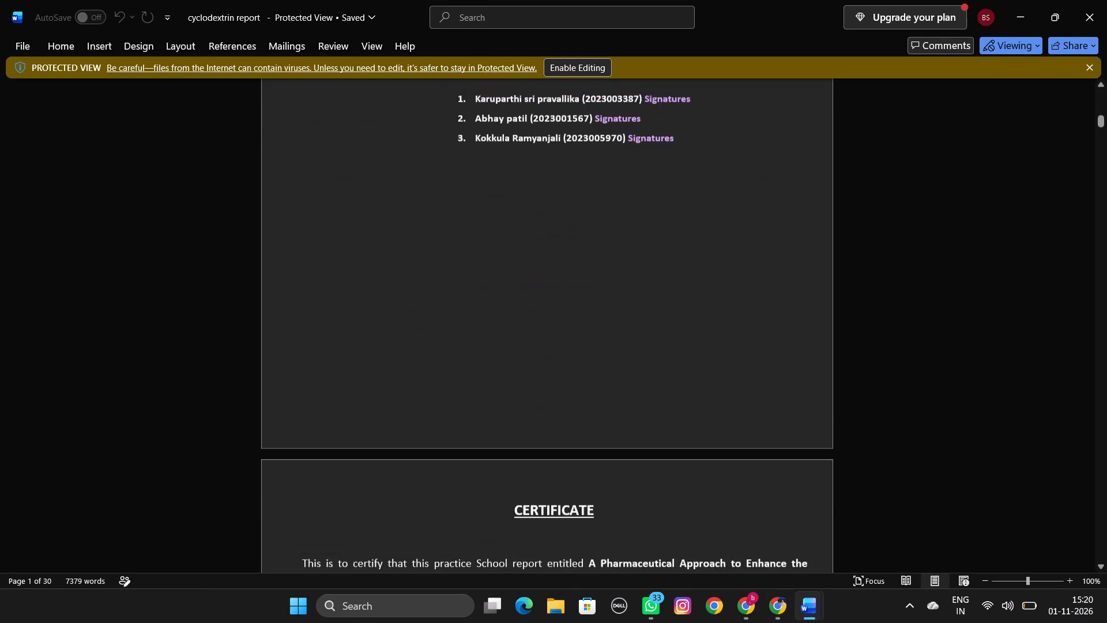
scroll(567, 358, "down", 8)
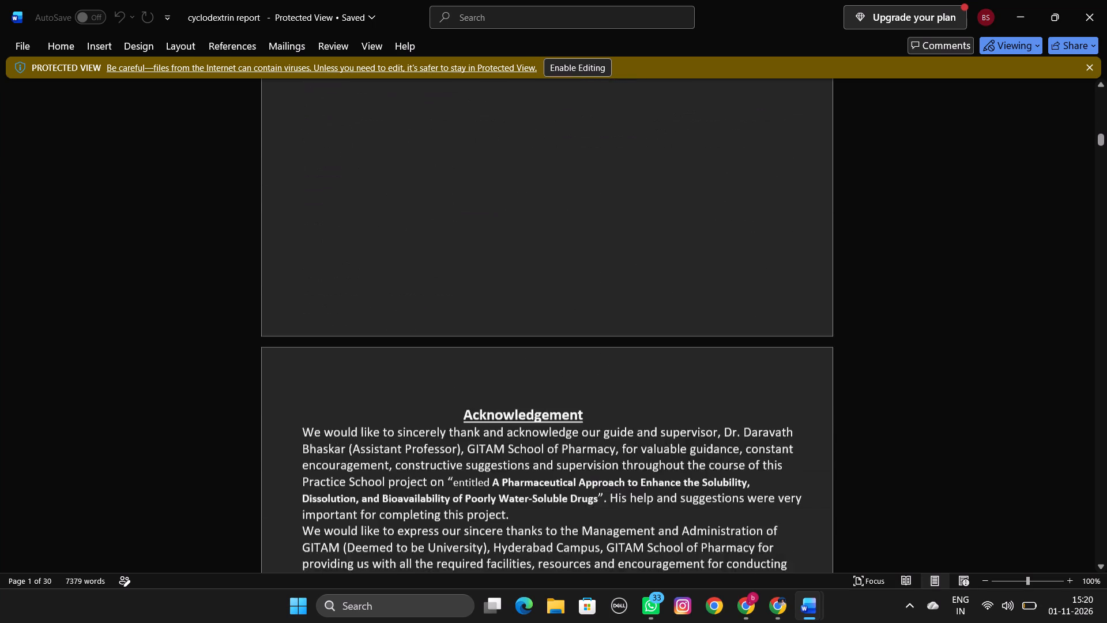
scroll(567, 358, "down", 8)
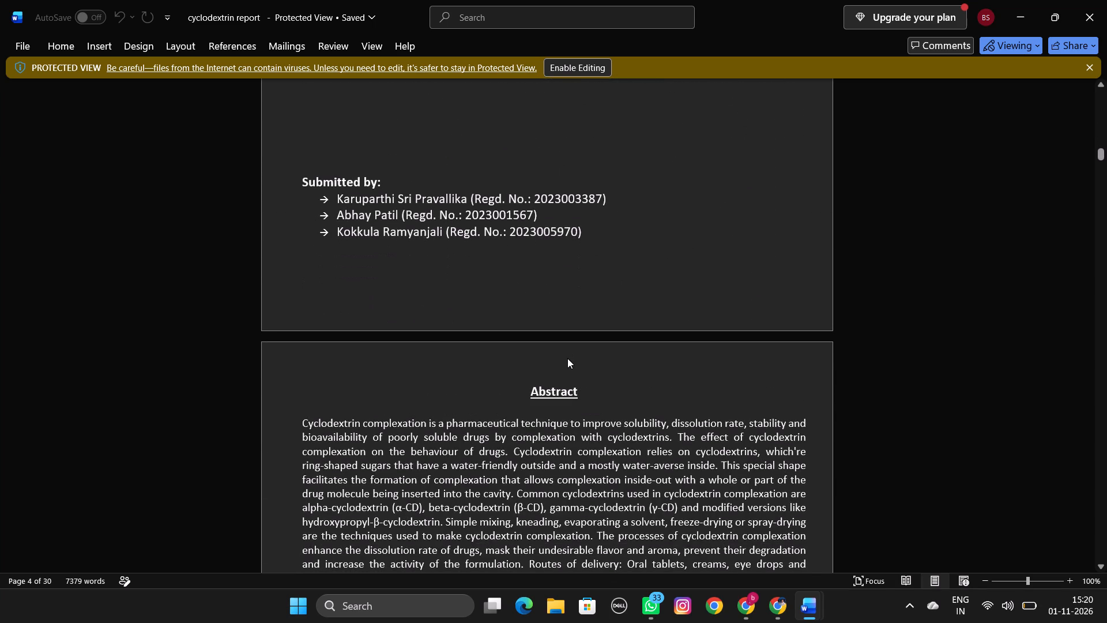
scroll(567, 358, "down", 5)
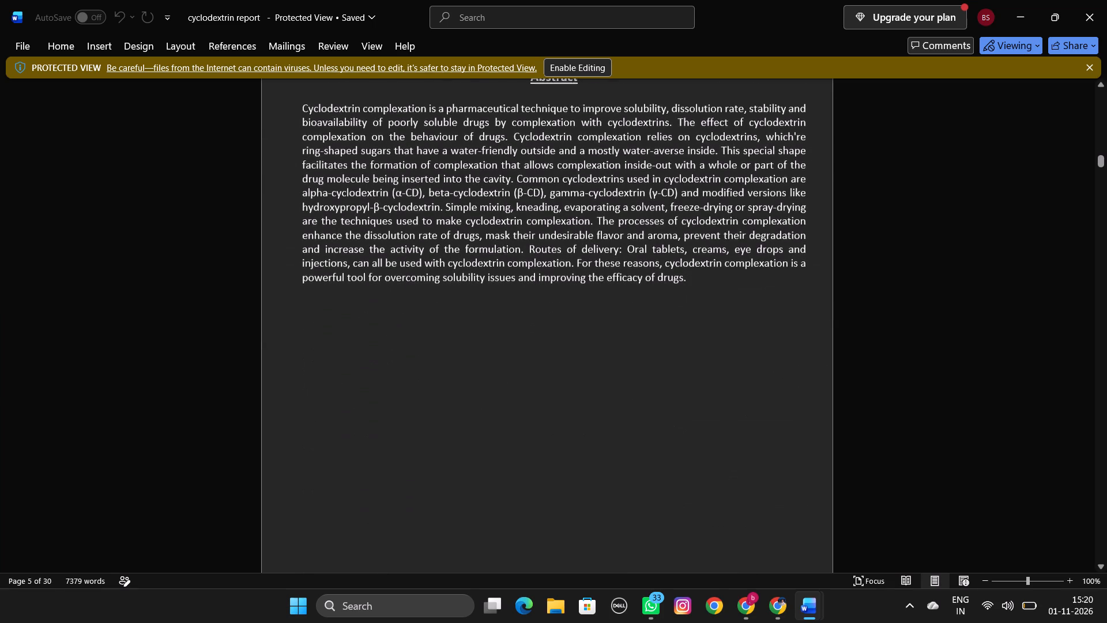
scroll(567, 358, "down", 4)
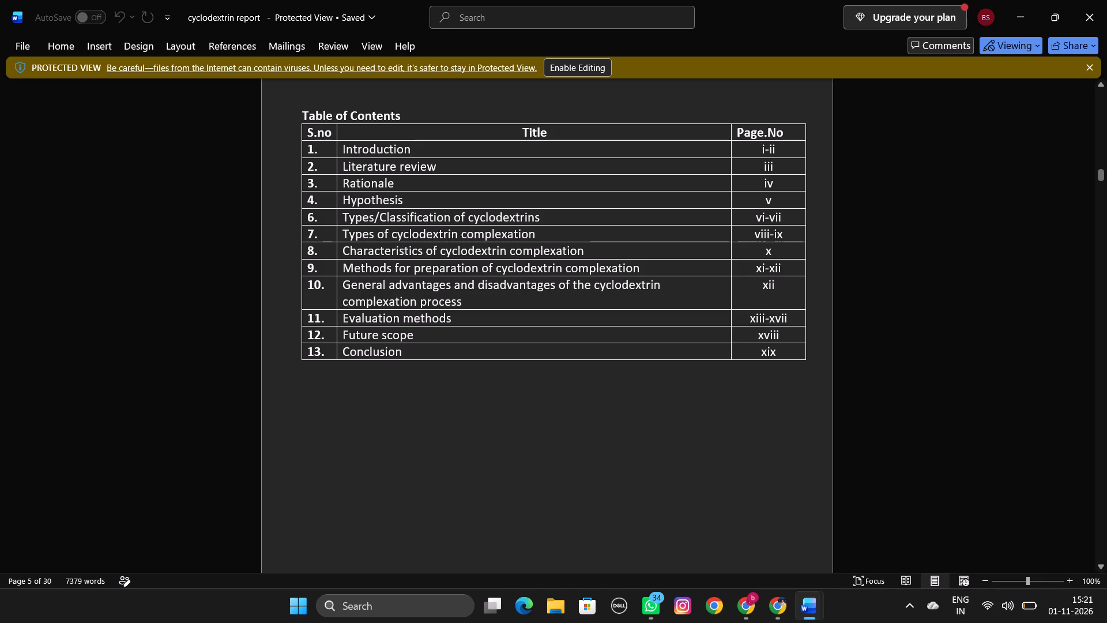
scroll(471, 414, "down", 4)
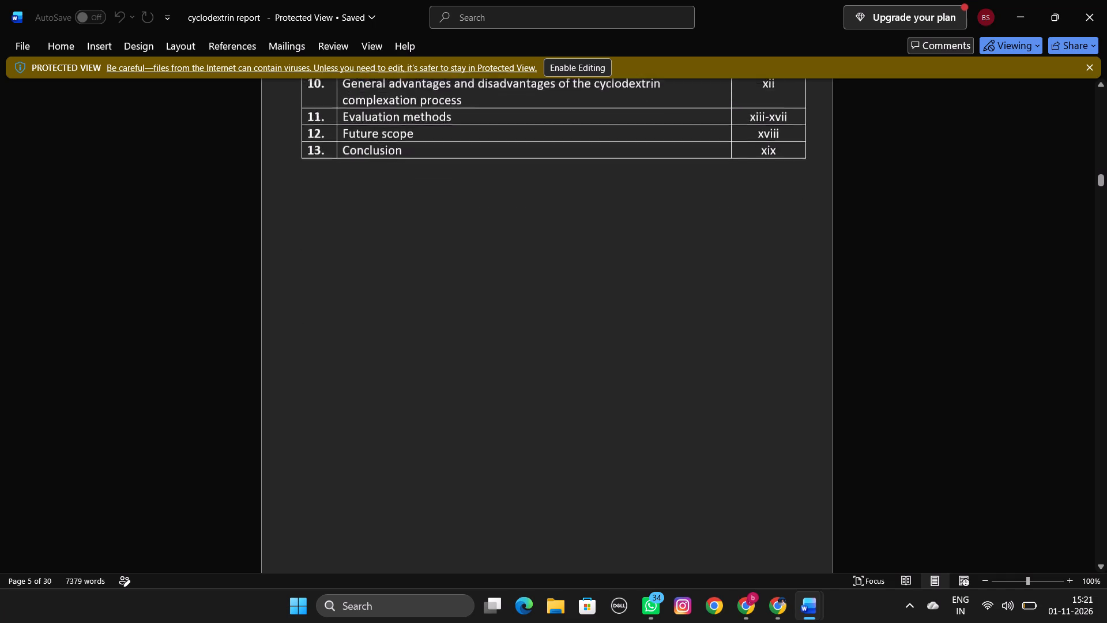
scroll(471, 414, "down", 4)
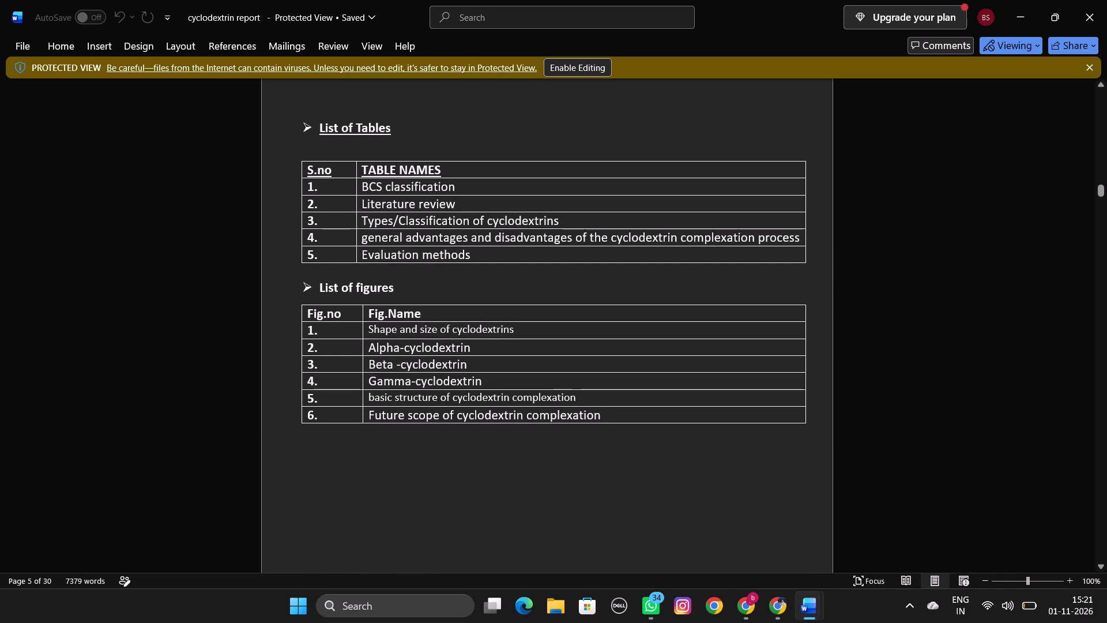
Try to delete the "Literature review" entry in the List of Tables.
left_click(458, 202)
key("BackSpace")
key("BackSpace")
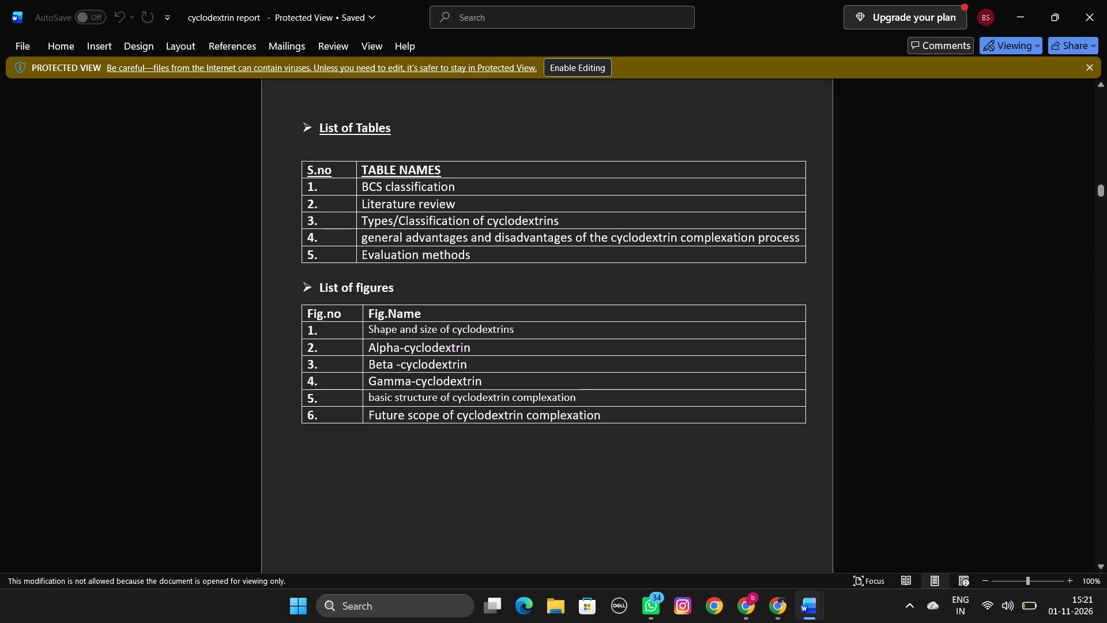
Enable editing of the protected report.
left_click(570, 65)
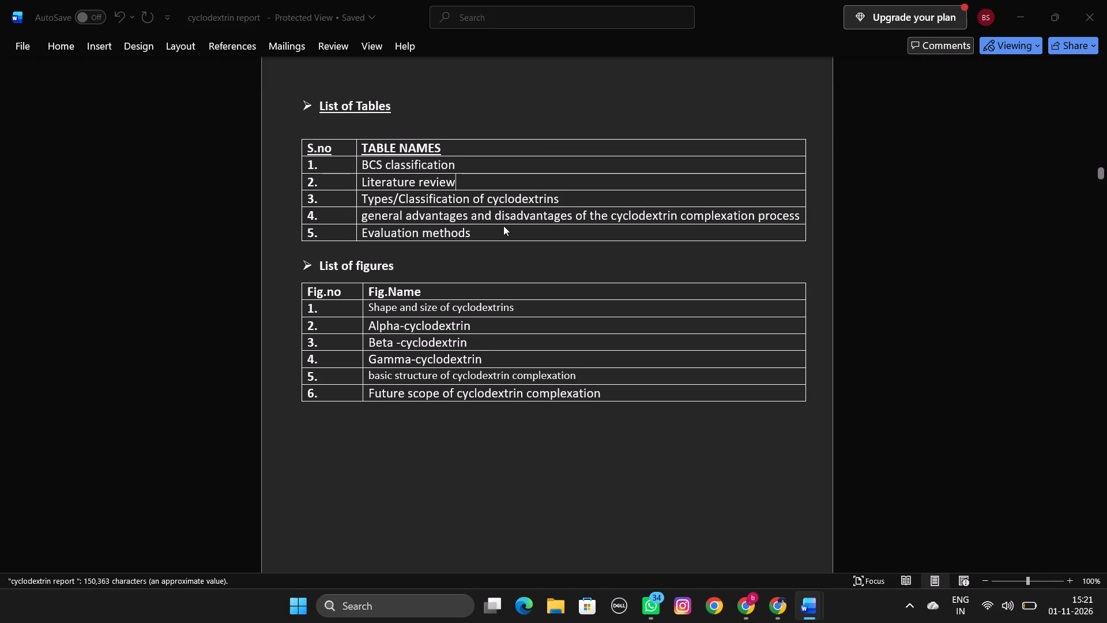
Delete the "Literature review" text from row 2 of the List of Tables.
scroll(538, 349, "down", 4)
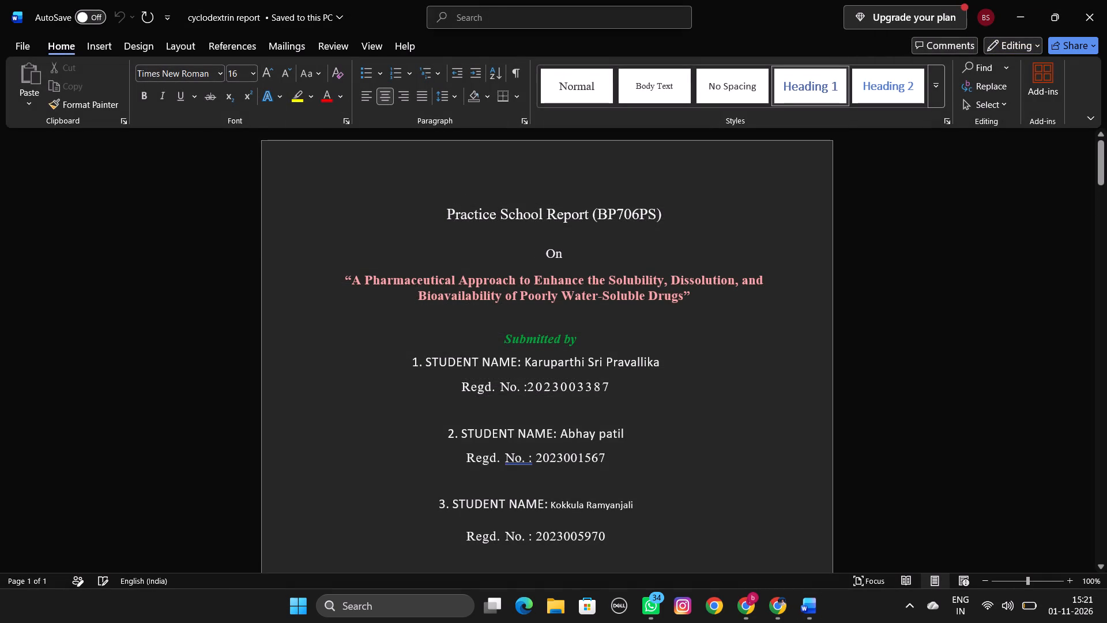
scroll(538, 349, "down", 15)
scroll(702, 356, "down", 4)
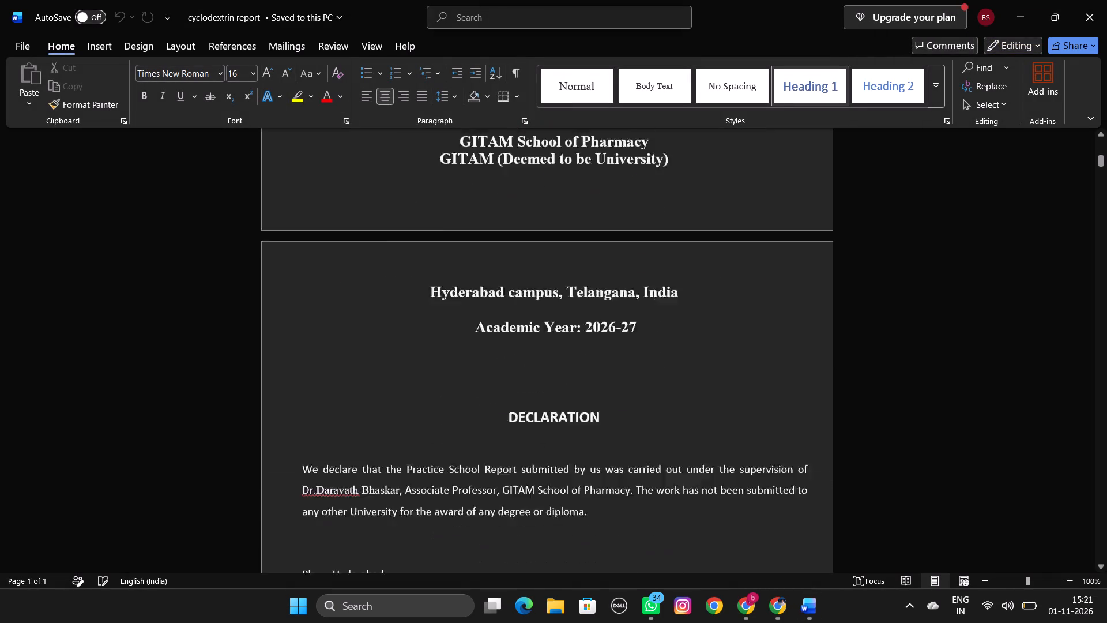
scroll(702, 356, "down", 16)
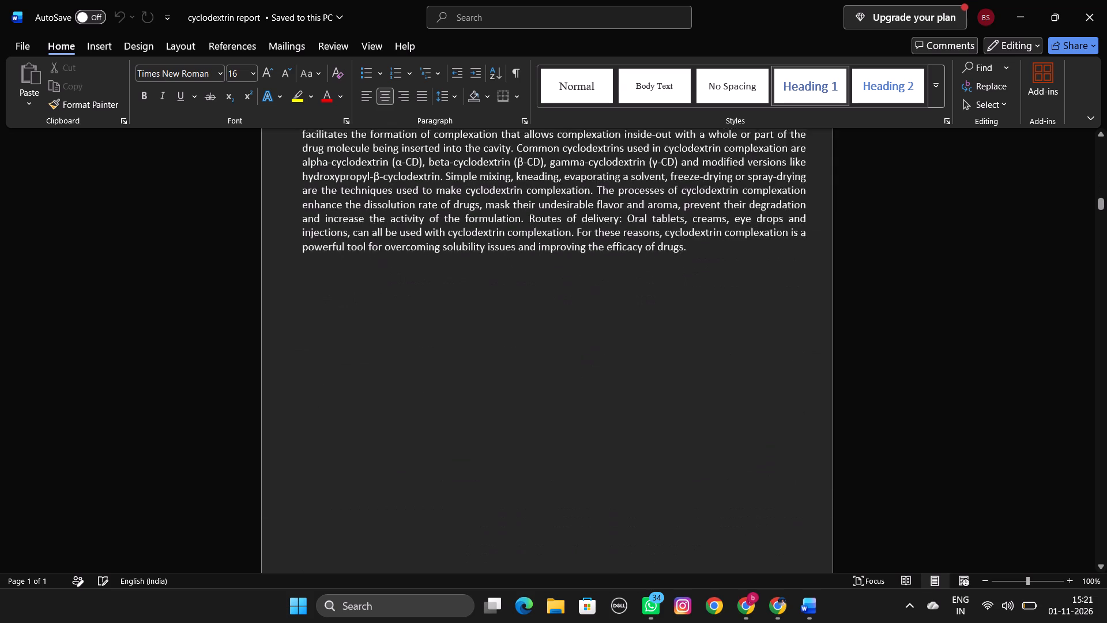
scroll(702, 356, "down", 9)
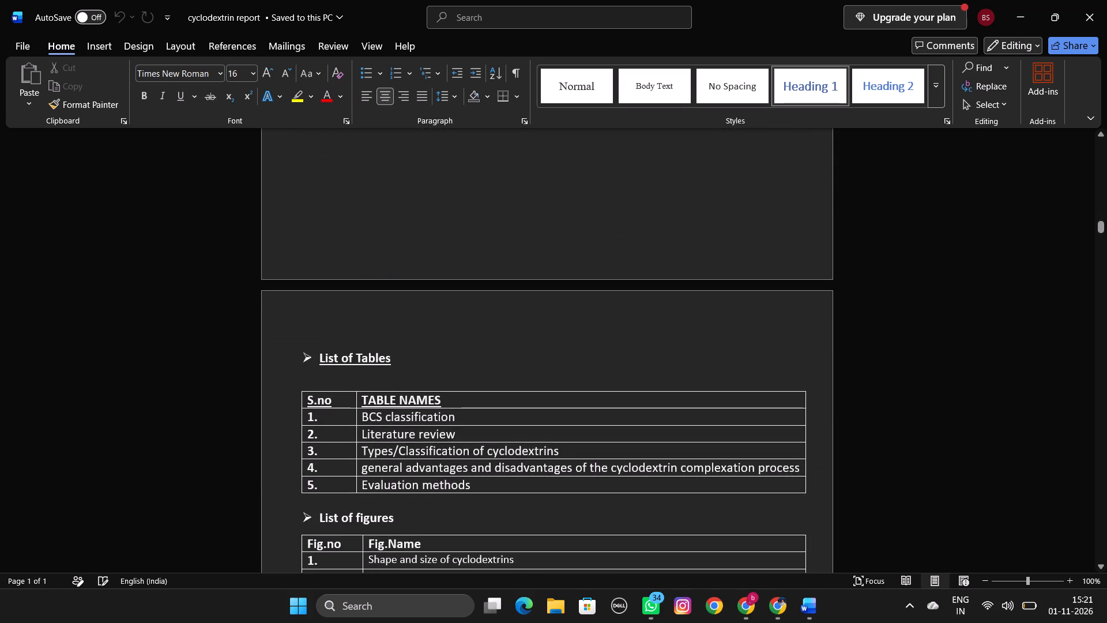
scroll(702, 356, "down", 1)
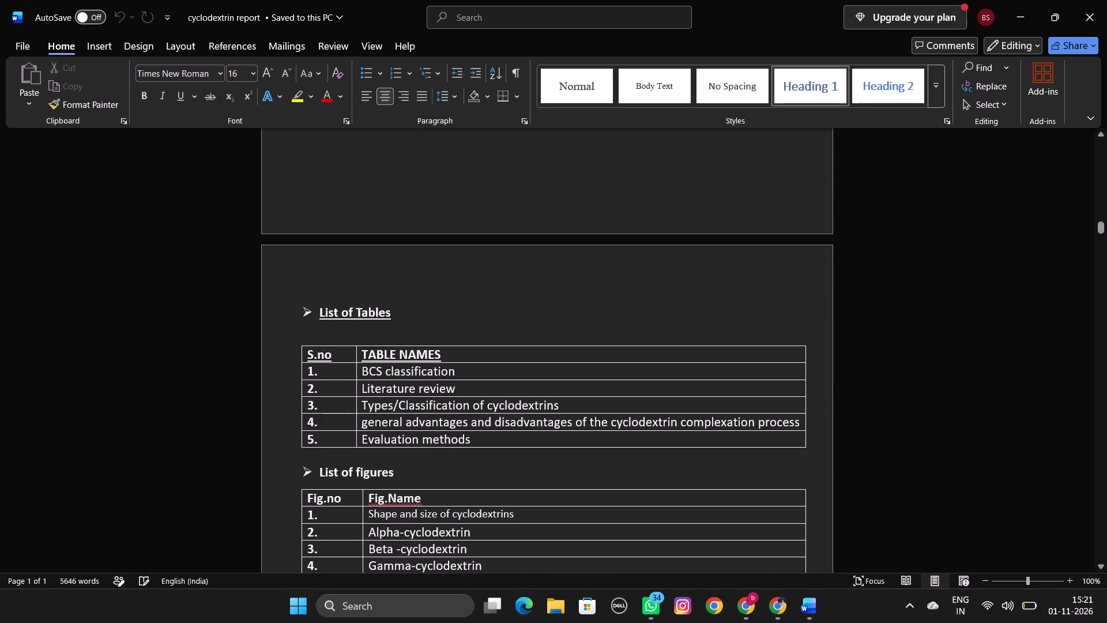
left_click(461, 388)
key("BackSpace")
key("BackSpace")
key("BackSpace")
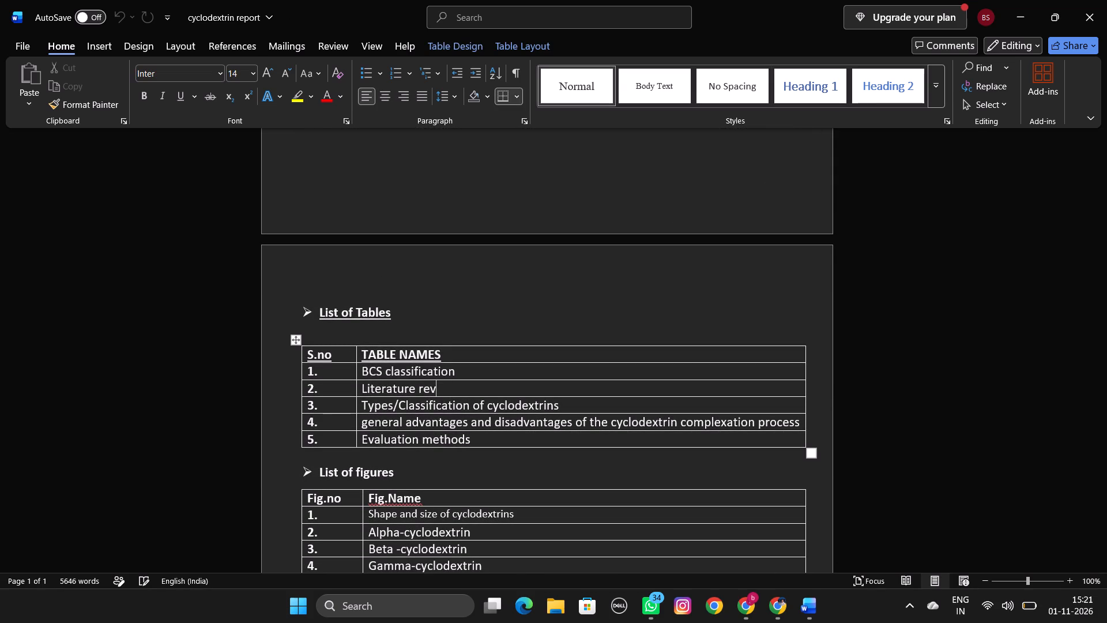
key("BackSpace")
key("BackSpace")
key("BackSpace")
key("BackSpace")
key("BackSpace")
key("BackSpace")
key("BackSpace")
key("BackSpace")
key("BackSpace")
key("BackSpace")
key("BackSpace")
key("BackSpace")
key("BackSpace")
key("BackSpace")
key("BackSpace")
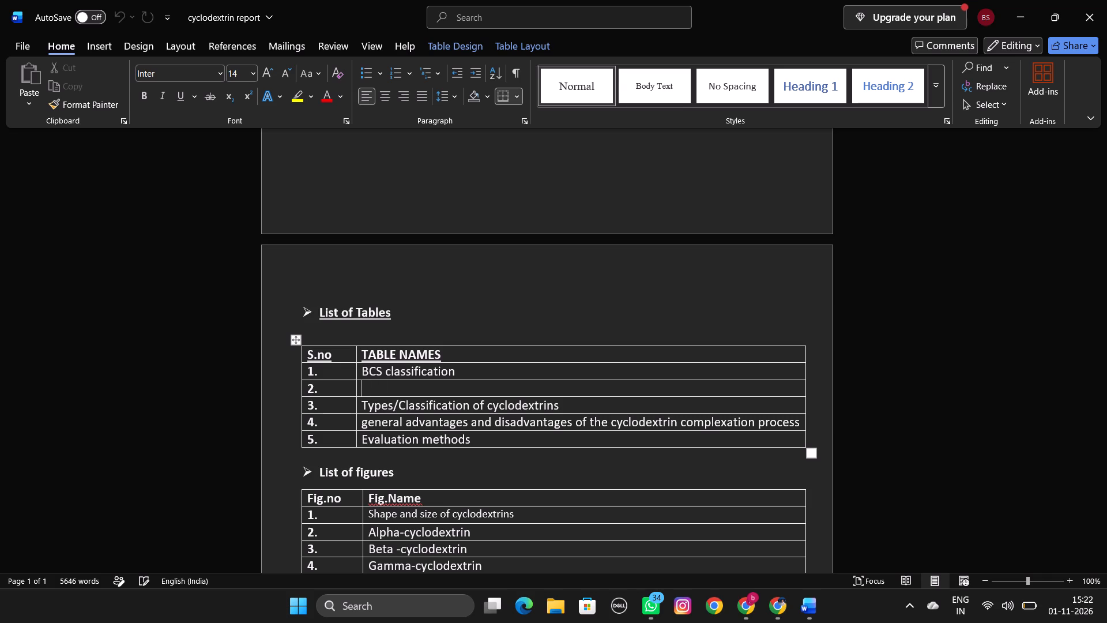
key("BackSpace")
key("BackSpace")
Delete the serial number "2." from the emptied row of the List of Tables.
left_click(334, 389)
key("BackSpace")
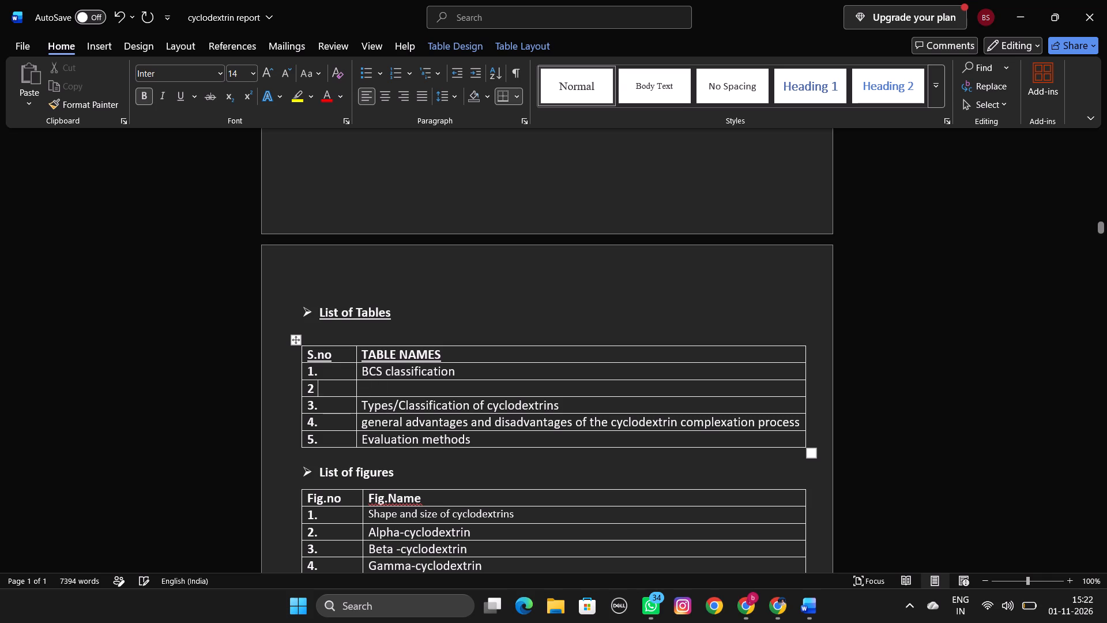
key("BackSpace")
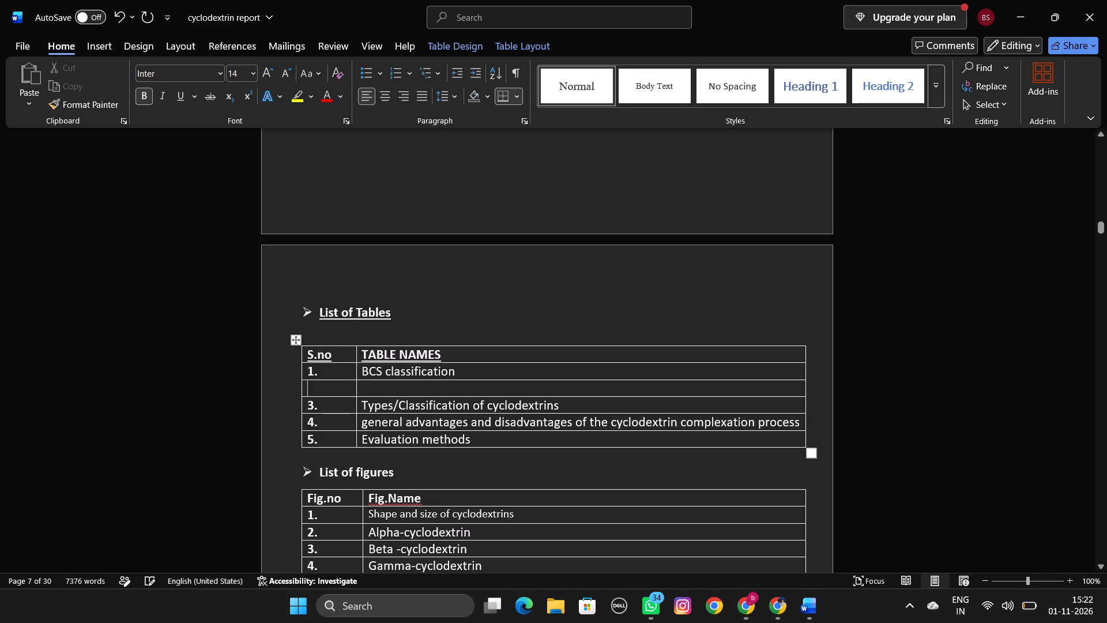
Copy the "Types/Classification of cyclodextrins" row with its serial number into the empty row below "BCS classification".
left_click(346, 410)
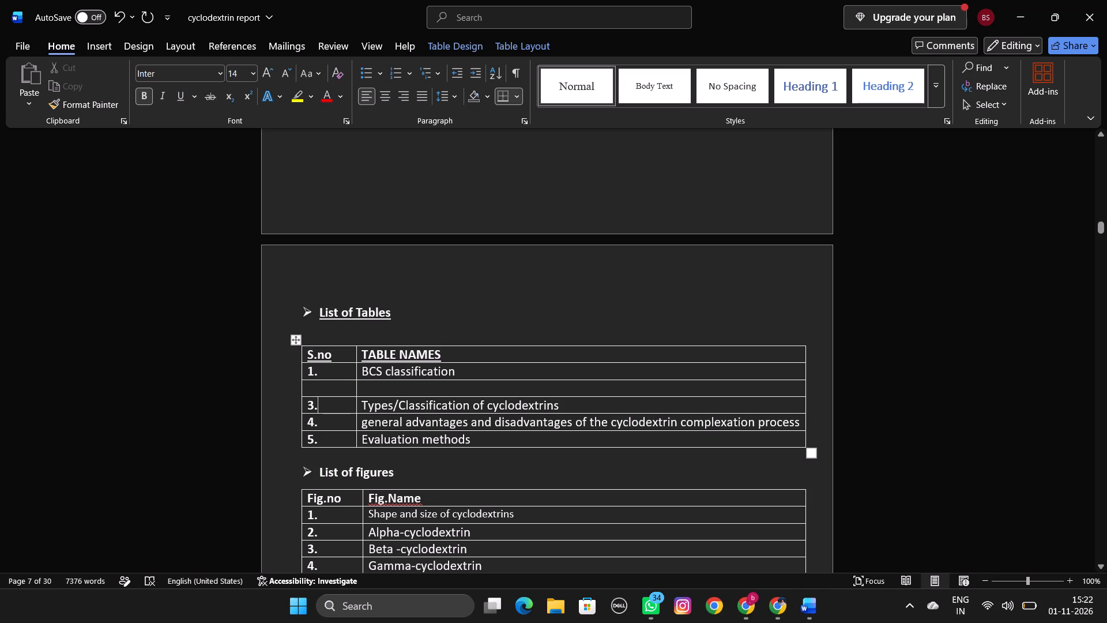
left_click(564, 407)
right_click_drag(564, 407, 376, 399)
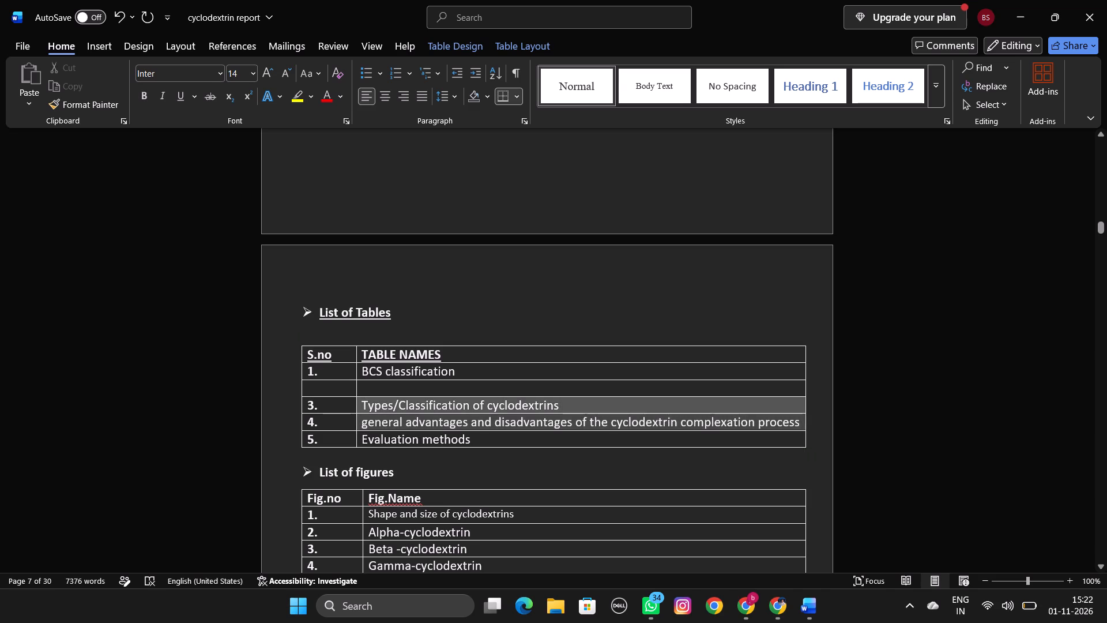
right_click_drag(376, 399, 312, 405)
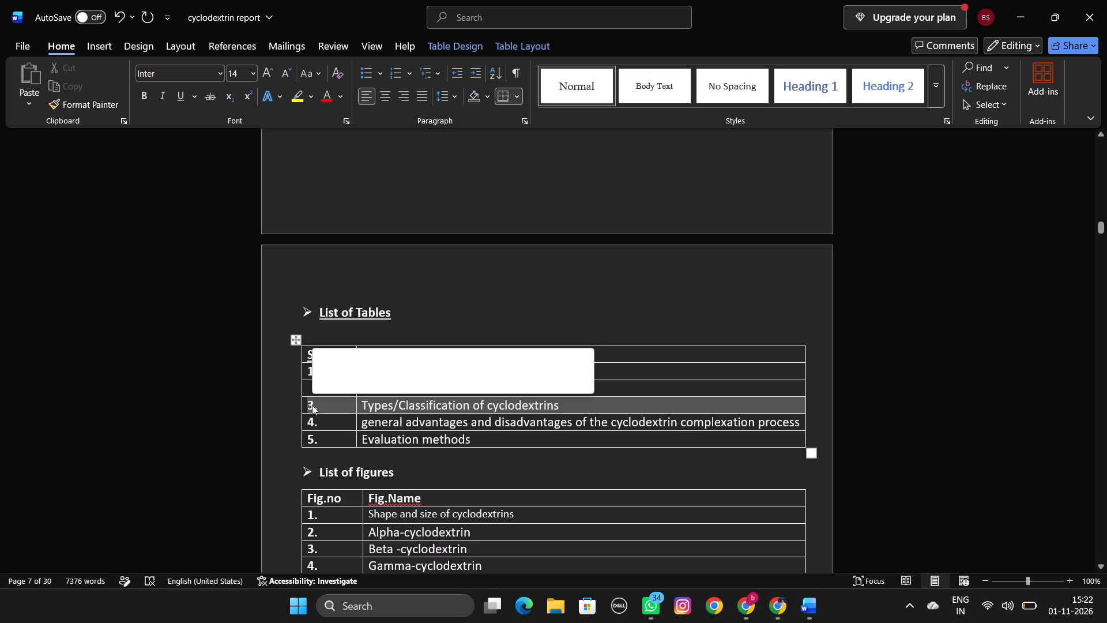
key("ctrl+c")
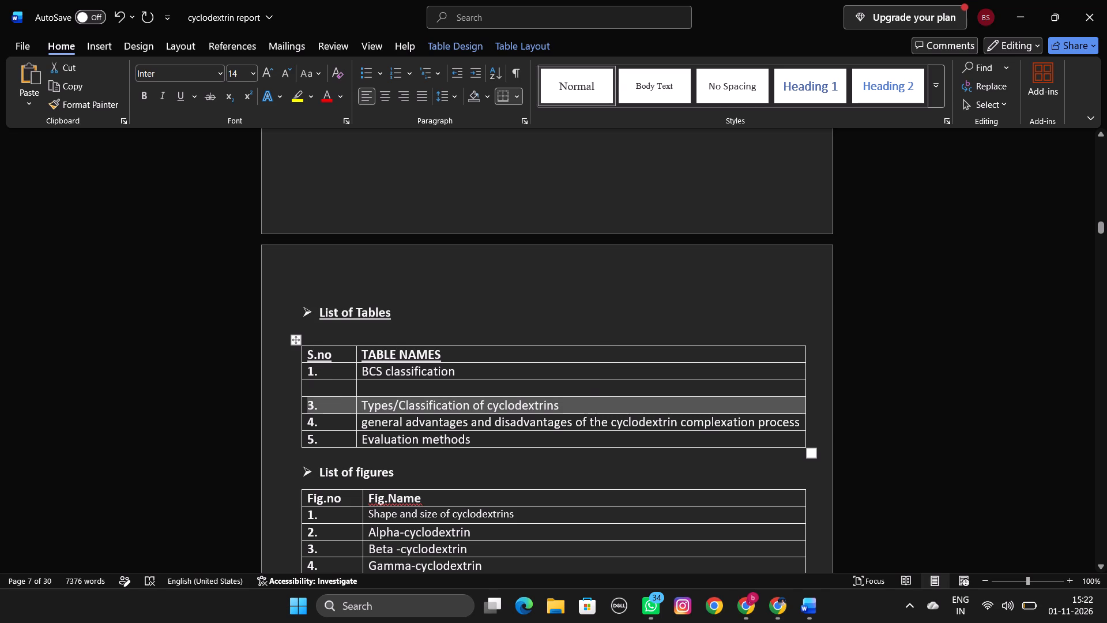
left_click(338, 387)
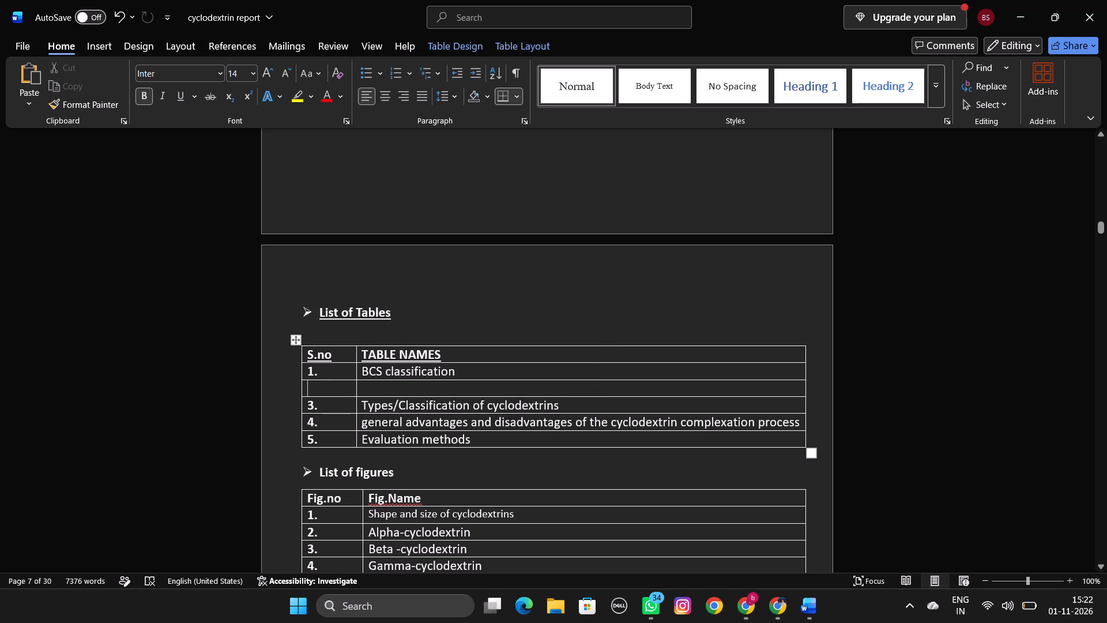
key("ctrl+v")
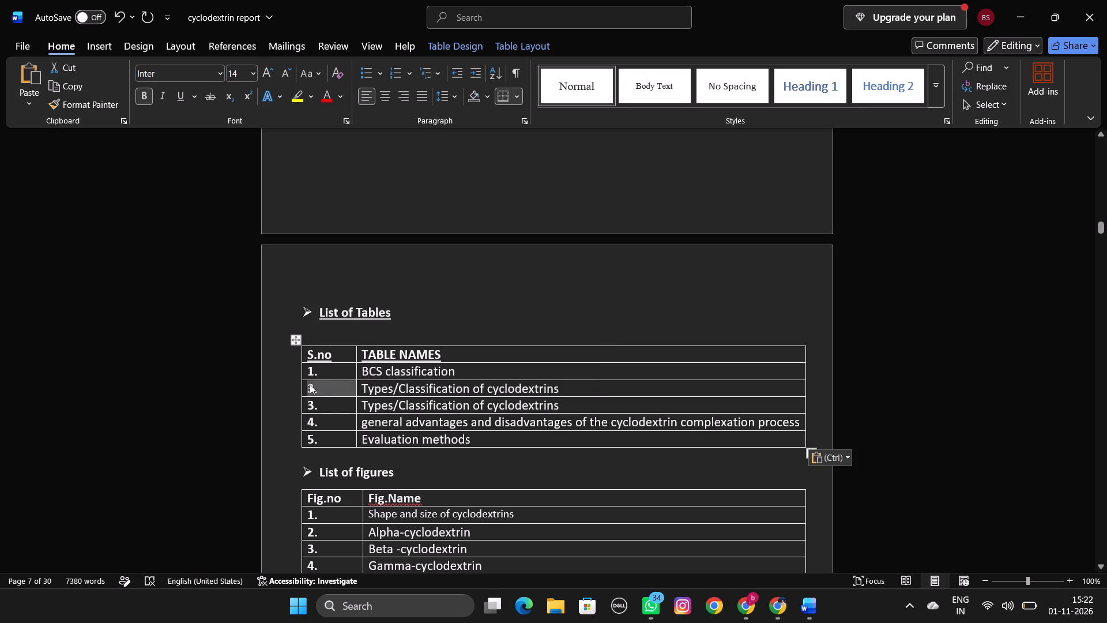
left_click(321, 386)
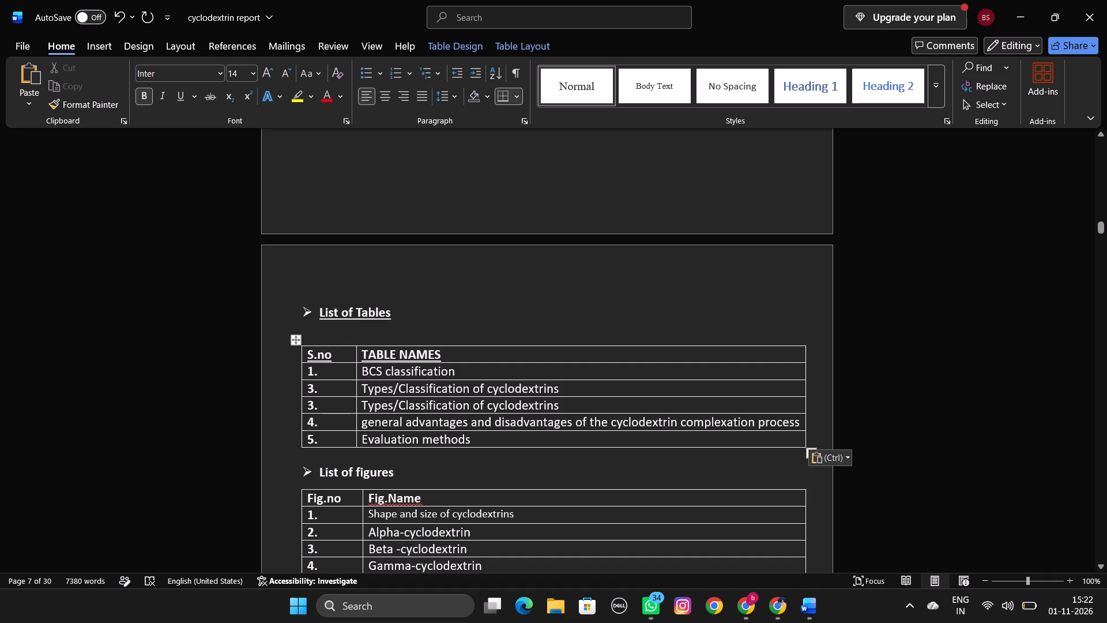
Delete the duplicate "Types/Classification of cyclodextrins" text from the row above "general advantages and disadvantages".
left_click(564, 406)
right_click_drag(564, 406, 503, 404)
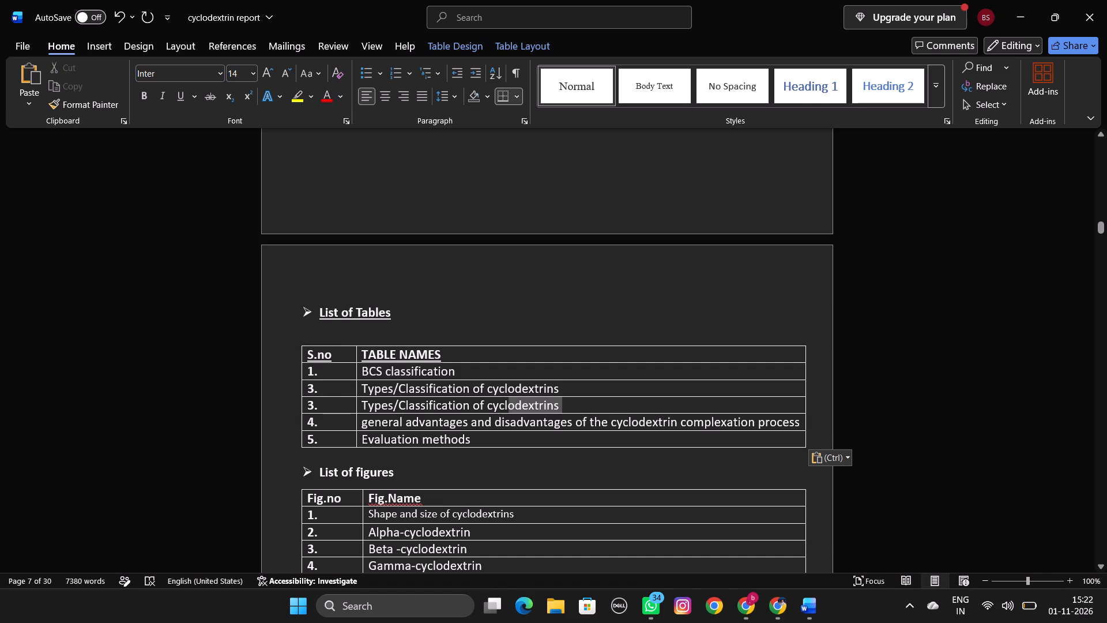
right_click_drag(503, 404, 358, 409)
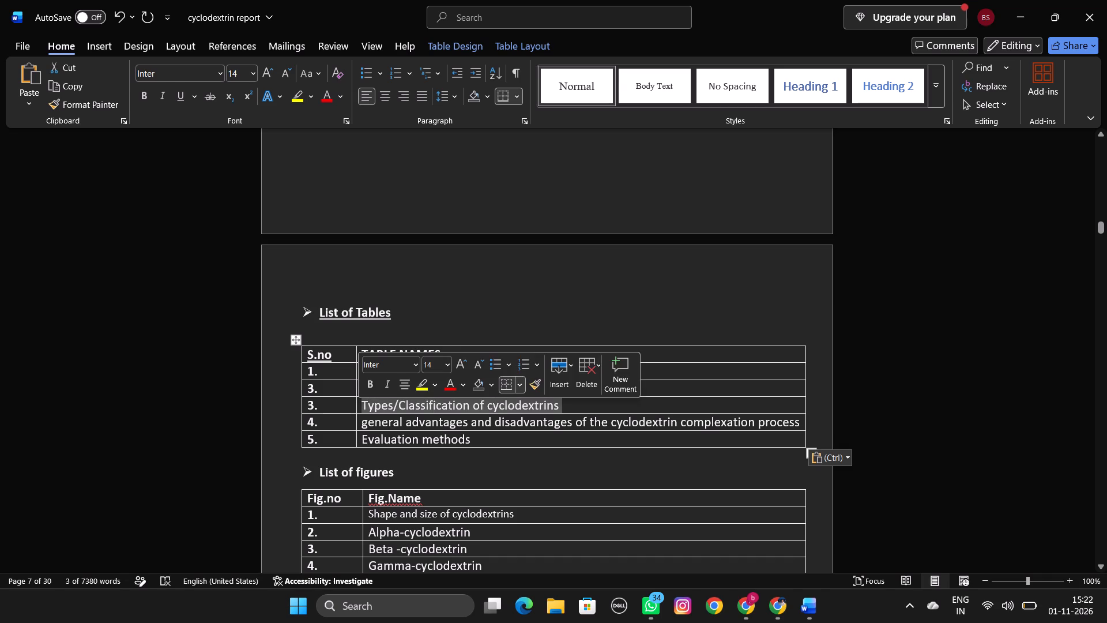
key("BackSpace")
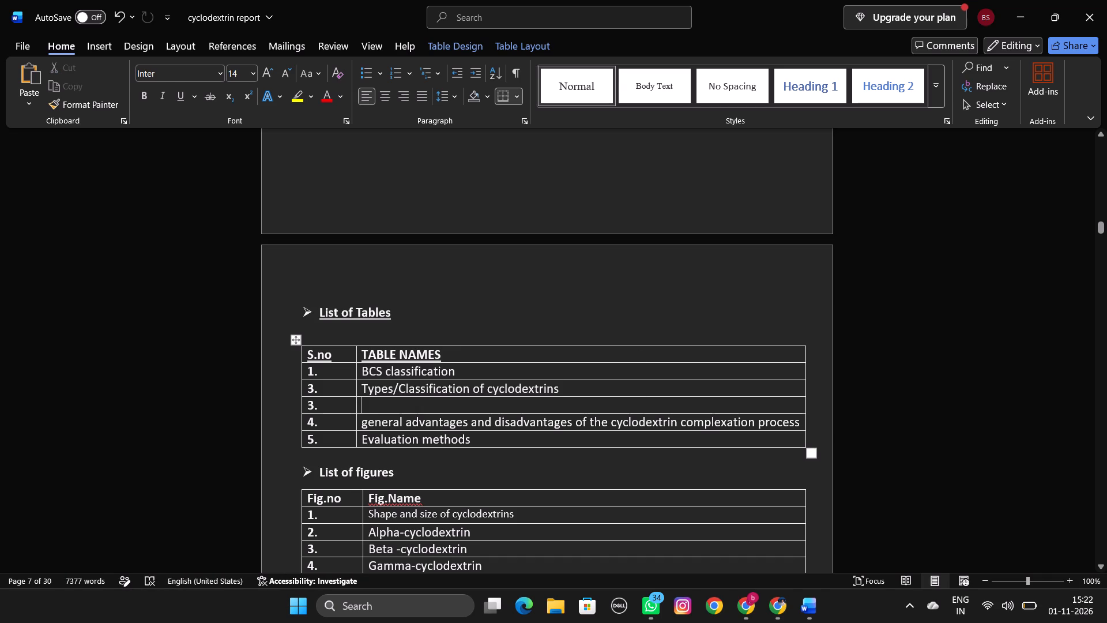
Copy the "general advantages and disadvantages of the cyclodextrin complexation process" text into the empty row directly above it in the List of Tables.
left_click(802, 423)
left_click_drag(803, 413, 768, 429)
left_click_drag(768, 429, 700, 414)
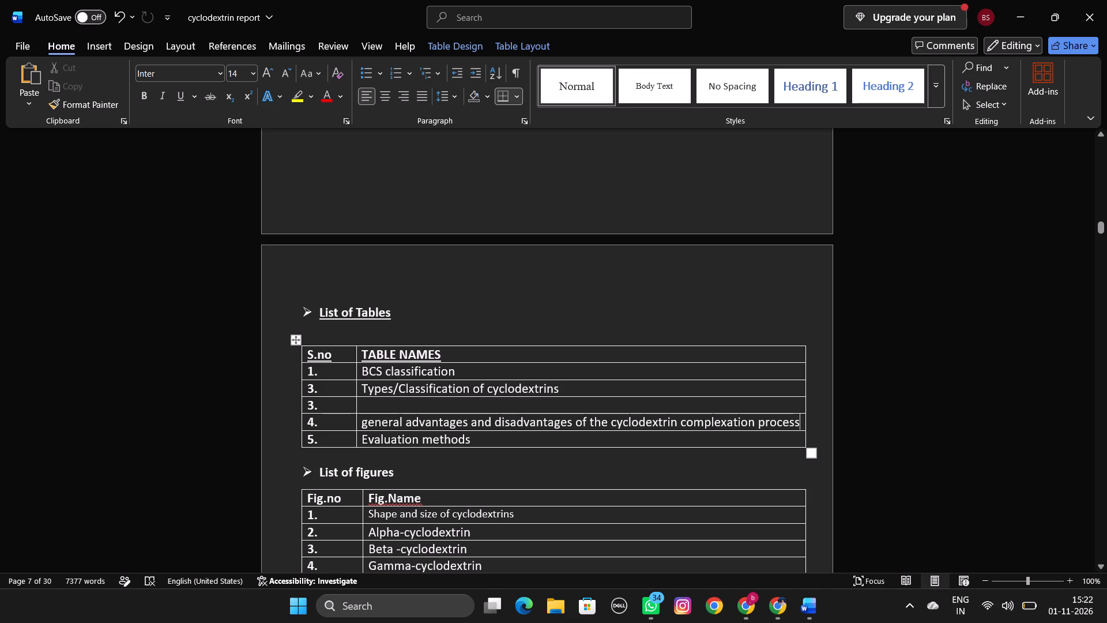
left_click(799, 427)
right_click_drag(799, 427, 601, 416)
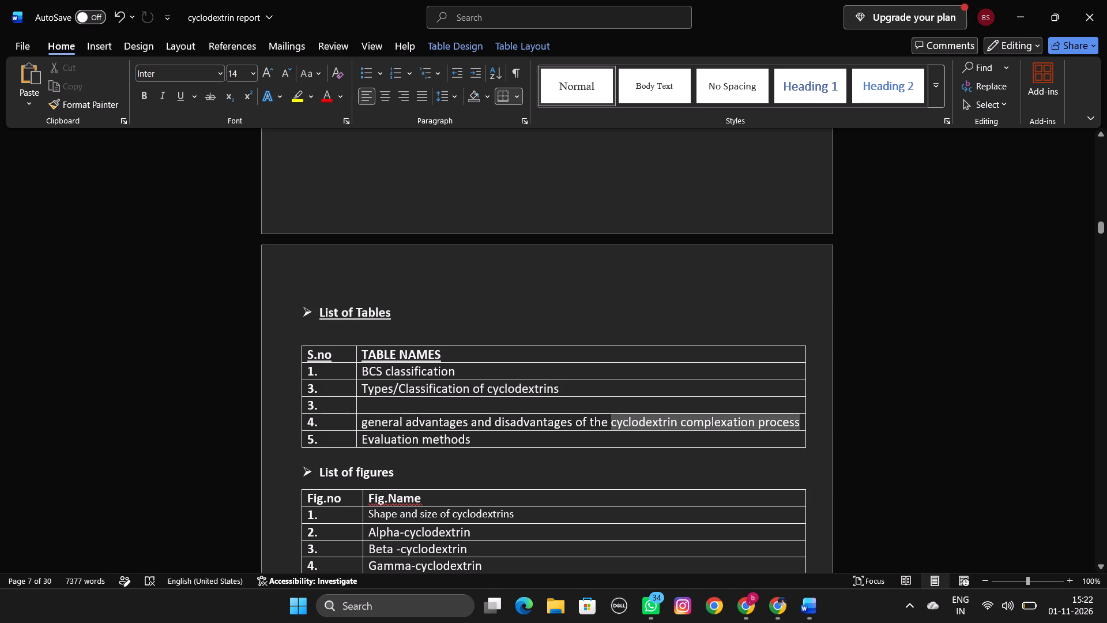
right_click_drag(601, 416, 428, 438)
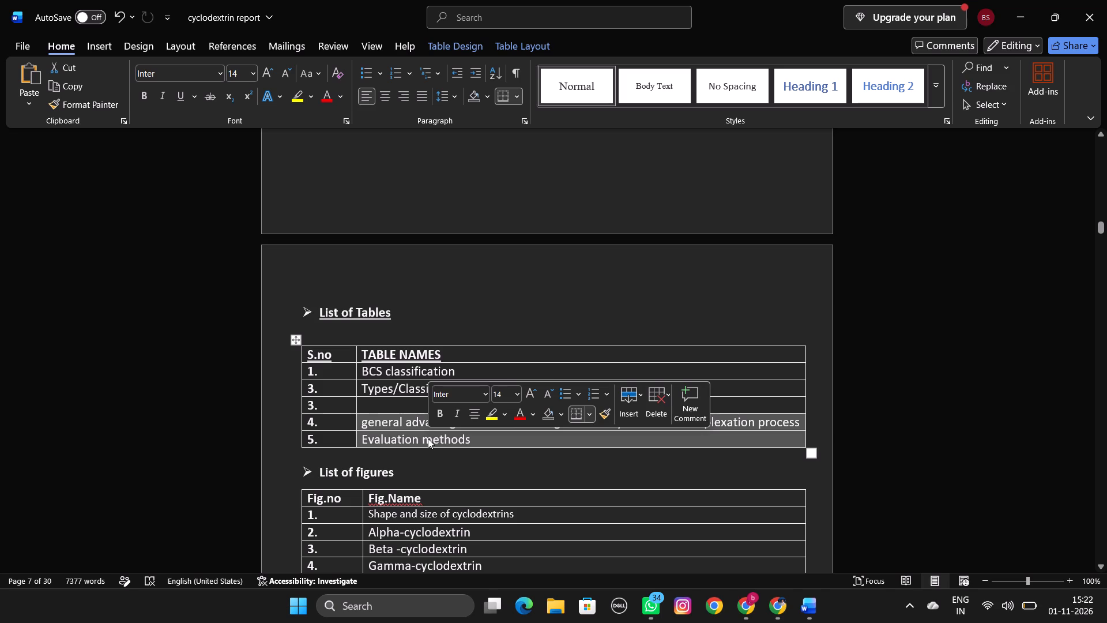
left_click(465, 441)
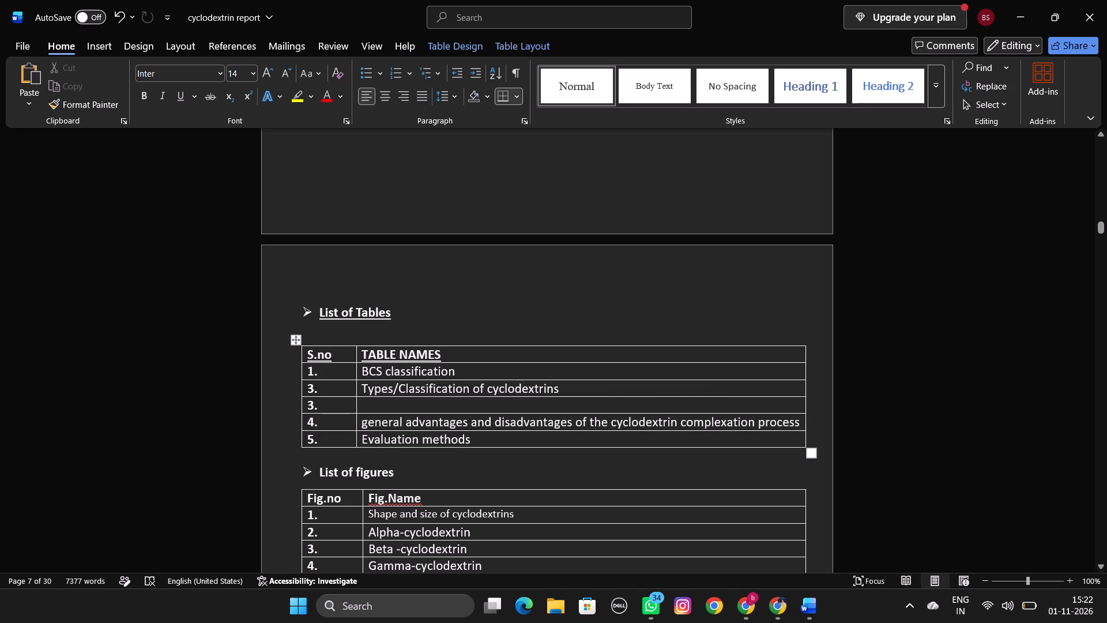
left_click(803, 423)
right_click_drag(803, 423, 513, 423)
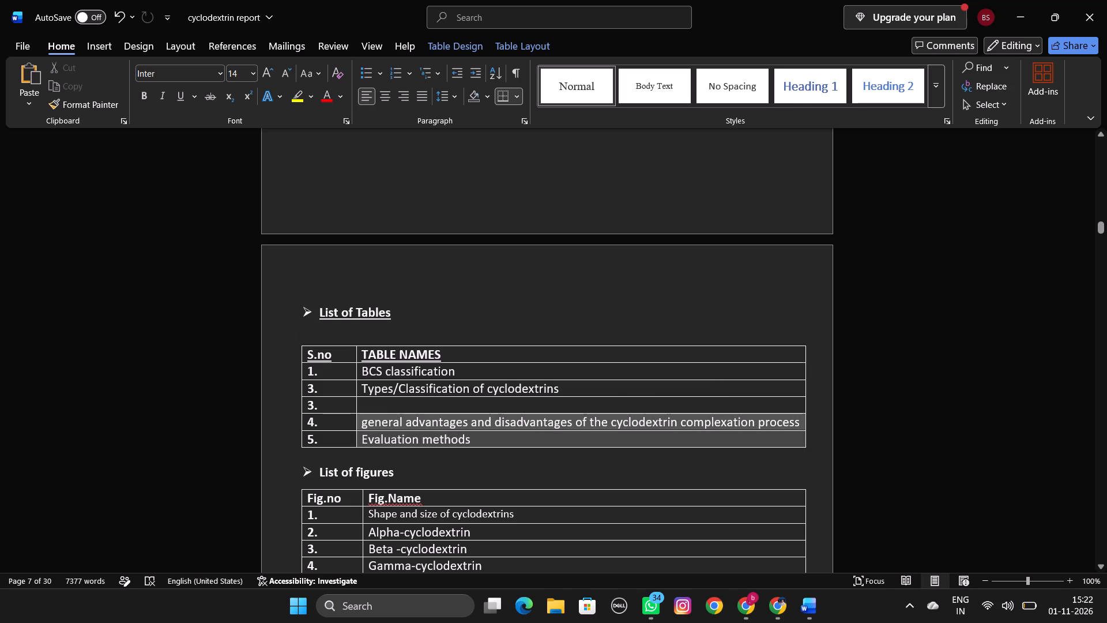
right_click_drag(513, 423, 428, 415)
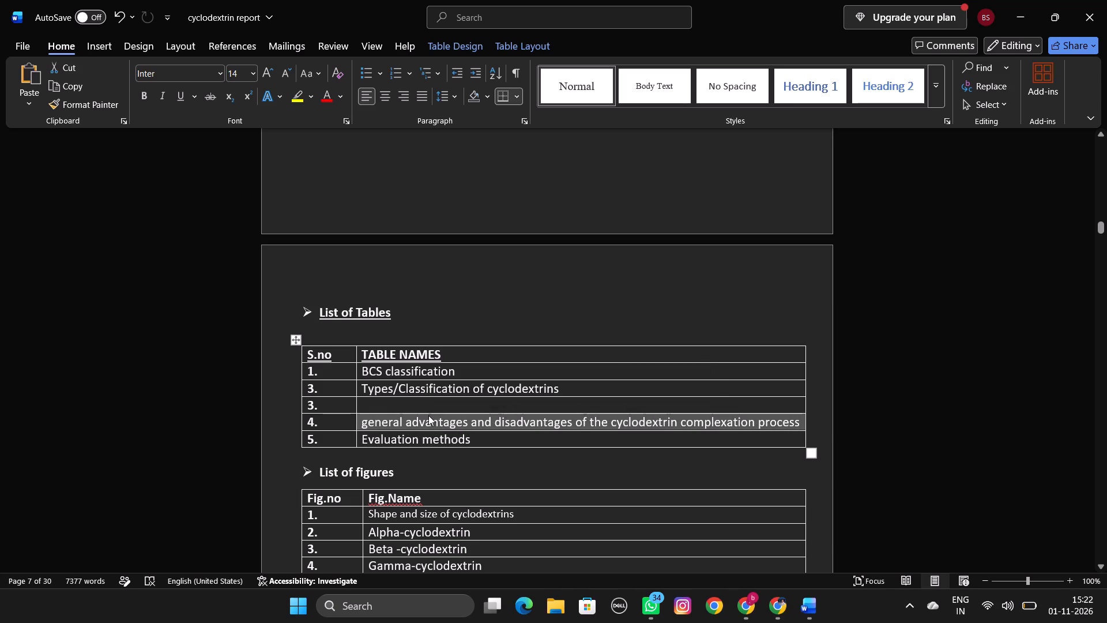
key("ctrl+c")
left_click(424, 407)
key("ctrl+v")
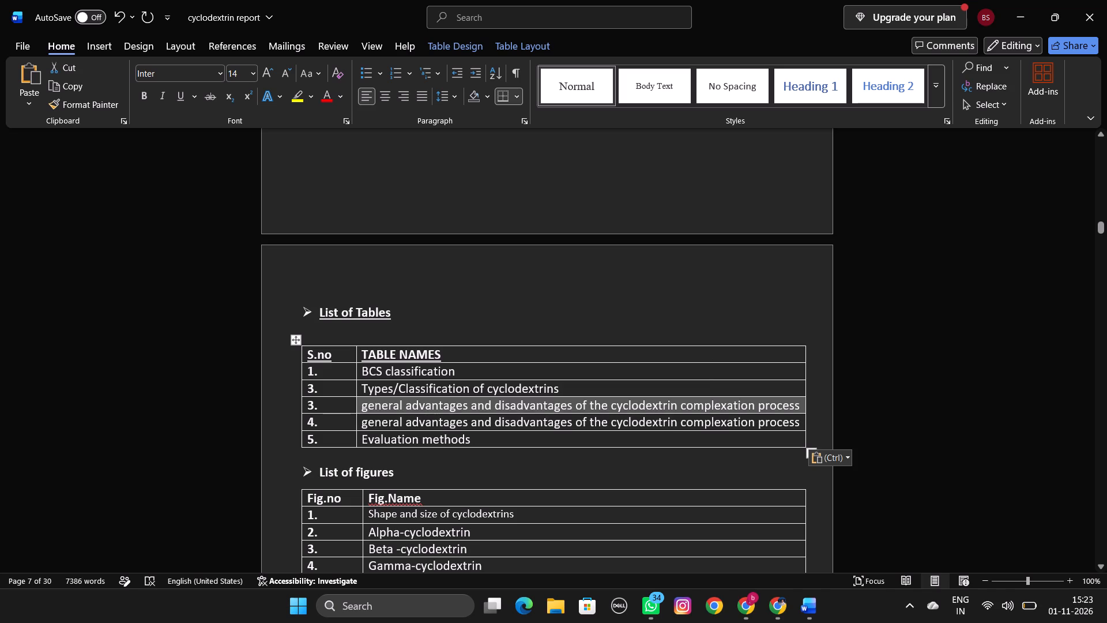
Delete the entire duplicate "general advantages and disadvantages" row numbered 4 from the List of Tables.
left_click(803, 423)
left_click_drag(803, 423, 468, 429)
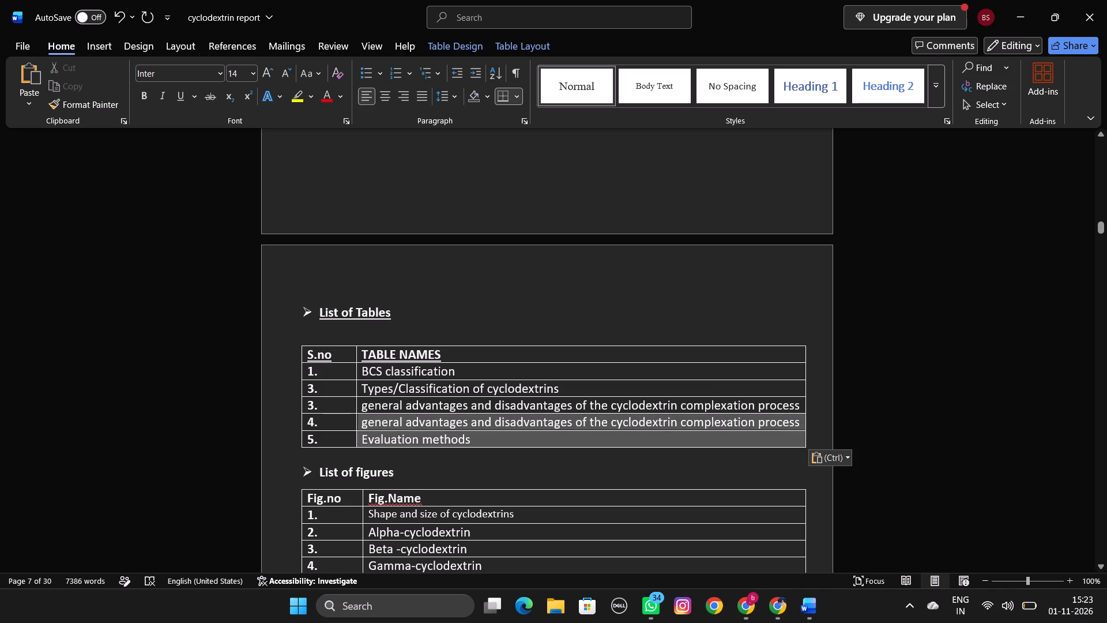
left_click_drag(468, 429, 429, 416)
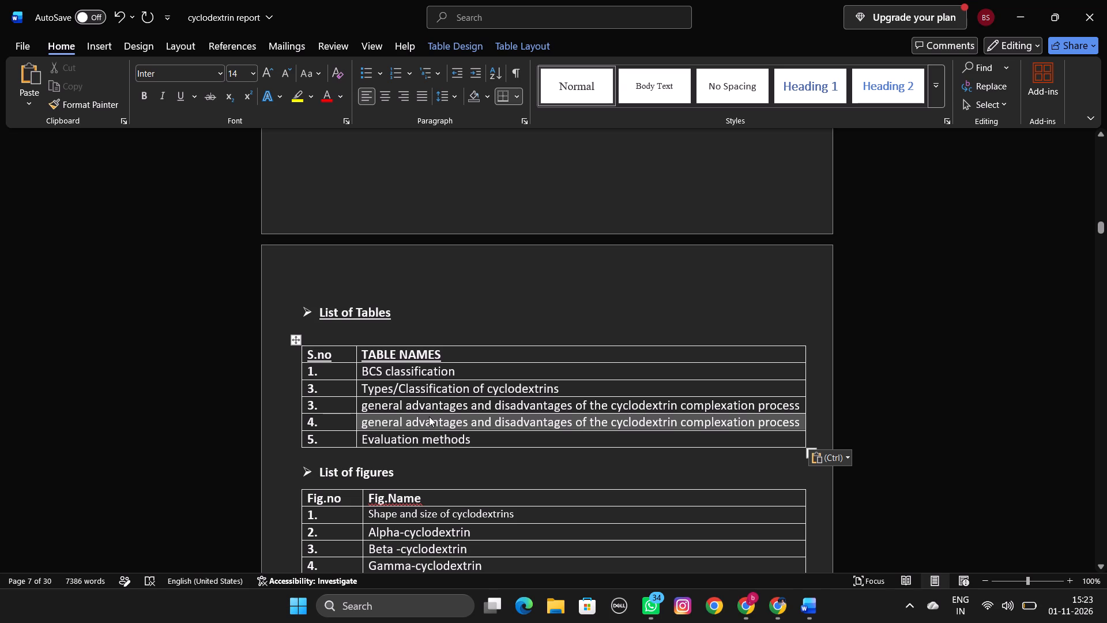
key("BackSpace")
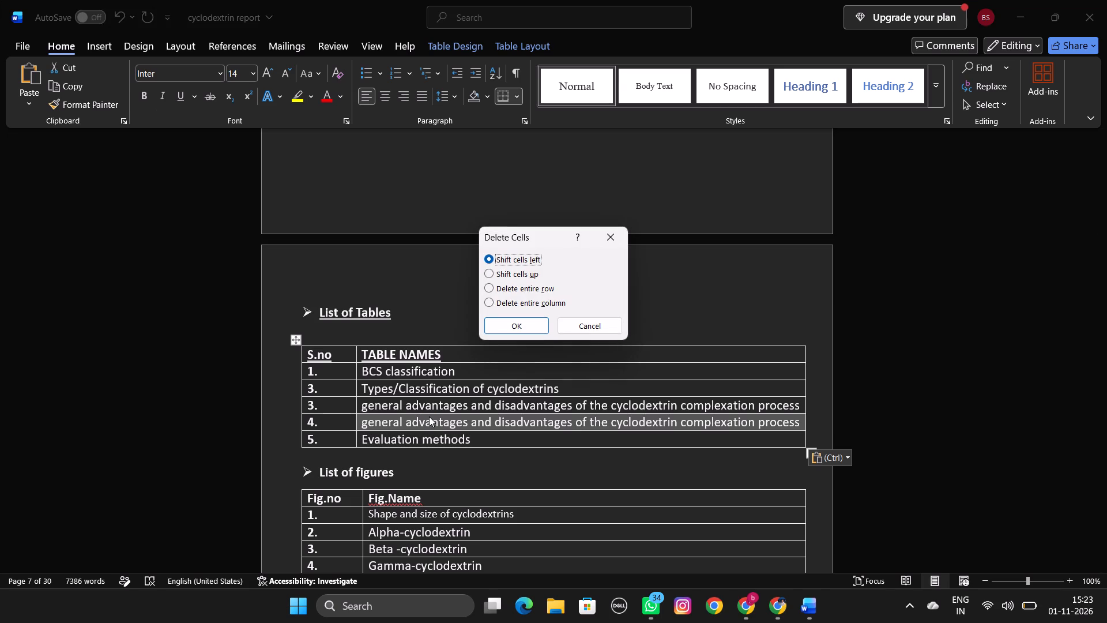
left_click(489, 290)
left_click(539, 324)
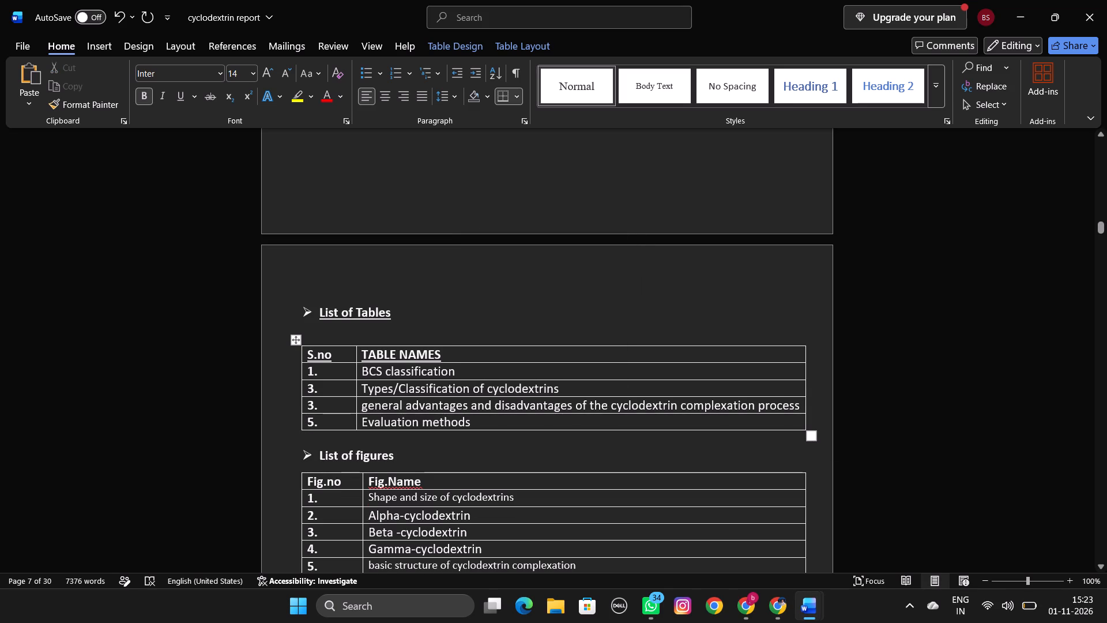
Clear the serial number "3." from the "Types/Classification of cyclodextrins" row in the List of Tables.
left_click(334, 391)
key("BackSpace")
key("BackSpace")
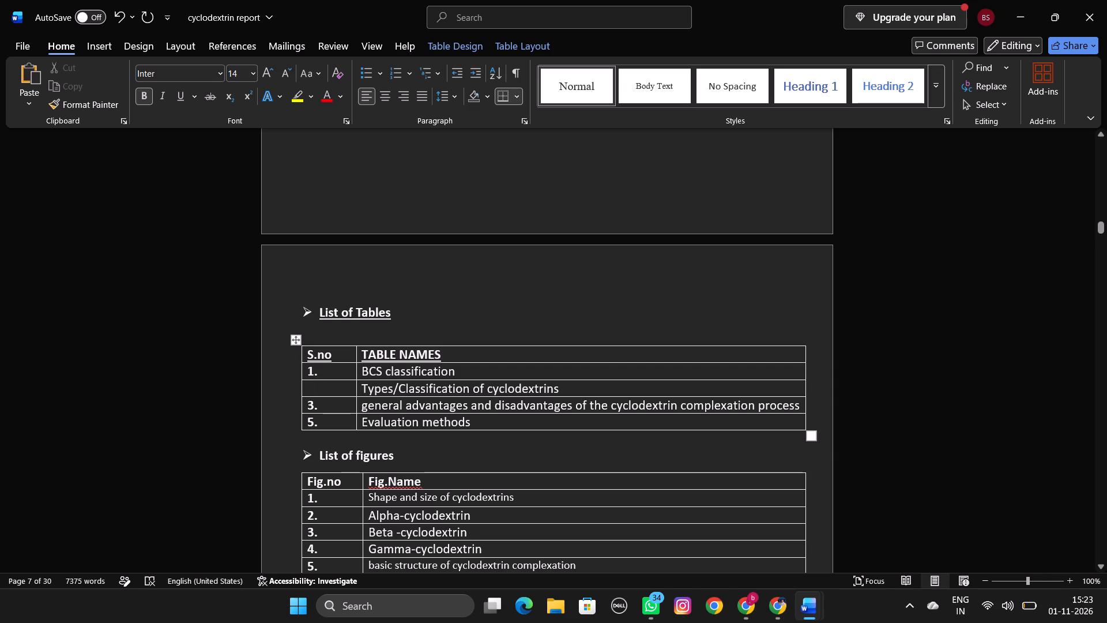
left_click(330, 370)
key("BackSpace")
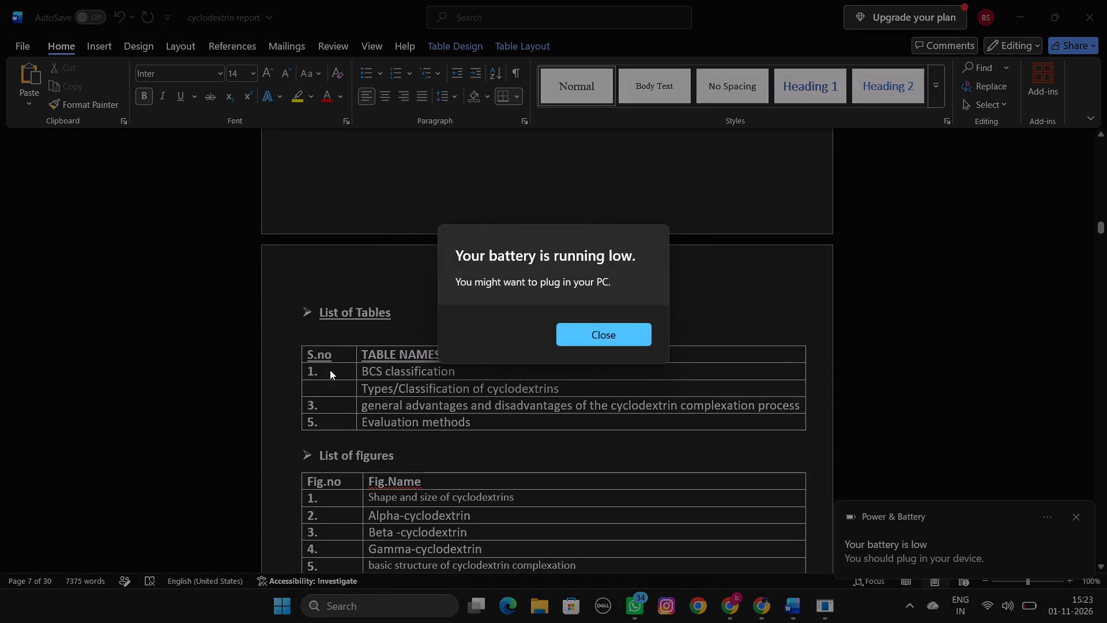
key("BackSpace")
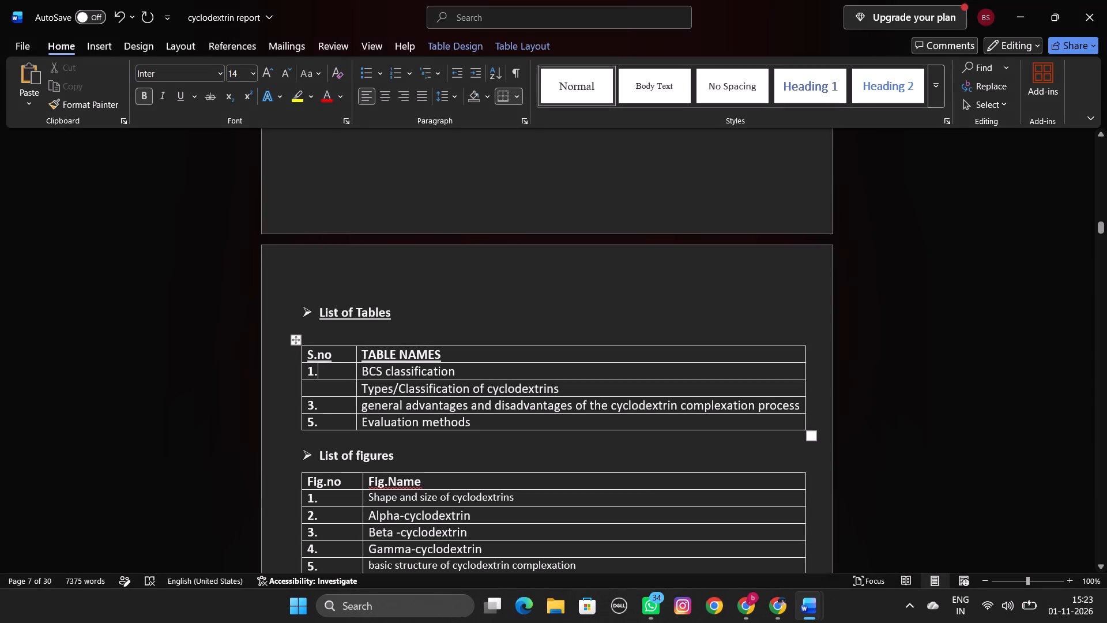
Clear the serial numbers from the "BCS classification", "general advantages and disadvantages" and "Evaluation methods" rows in the List of Tables.
key("BackSpace")
key("BackSpace")
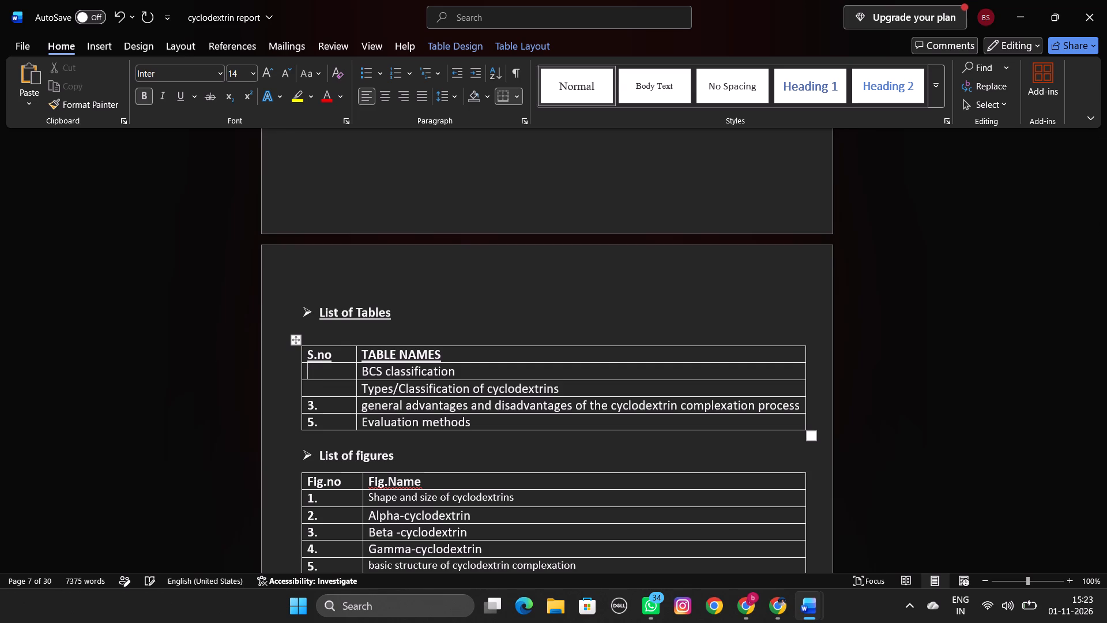
left_click(327, 405)
key("BackSpace")
key("BackSpace")
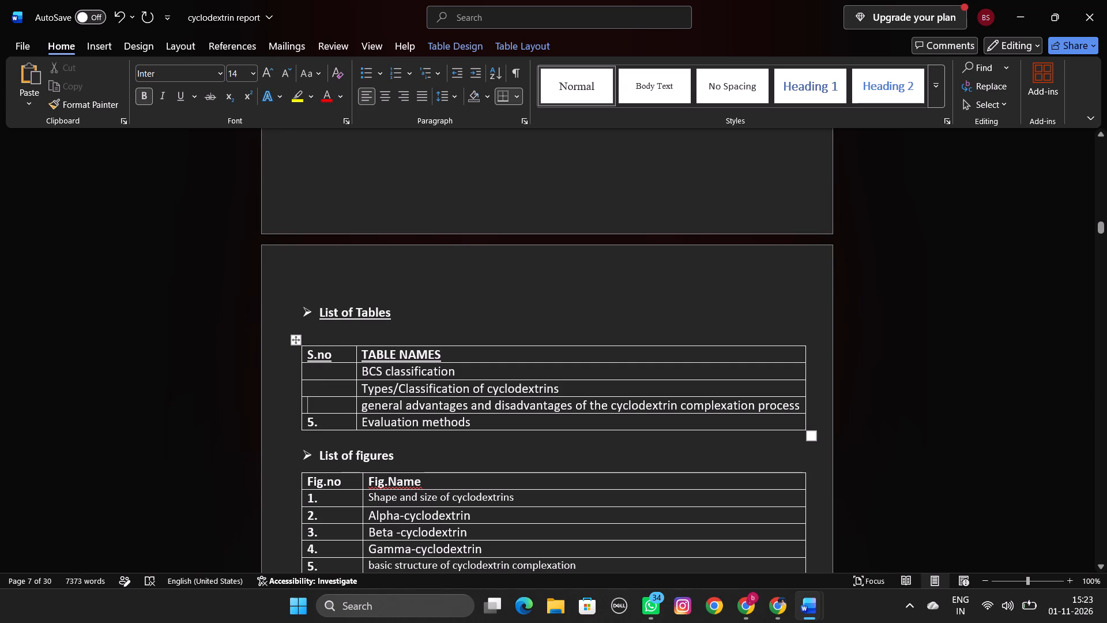
left_click(326, 420)
key("BackSpace")
key("BackSpace")
Number the four entries in the List of Tables 1., 2., 3. and 4. in order from "BCS classification" to "Evaluation methods".
left_click(321, 370)
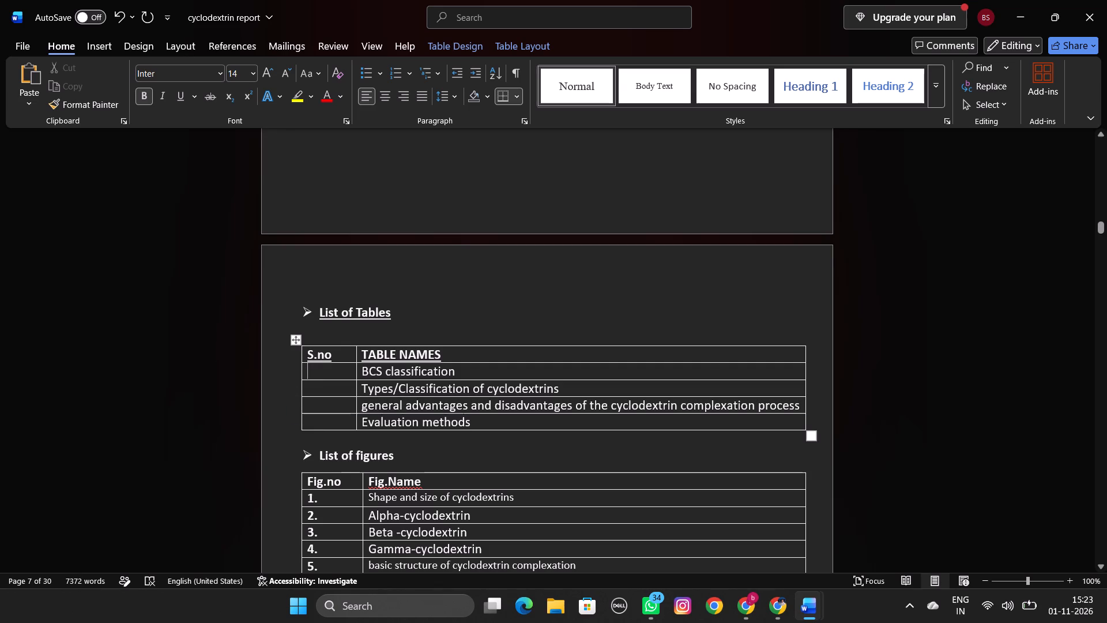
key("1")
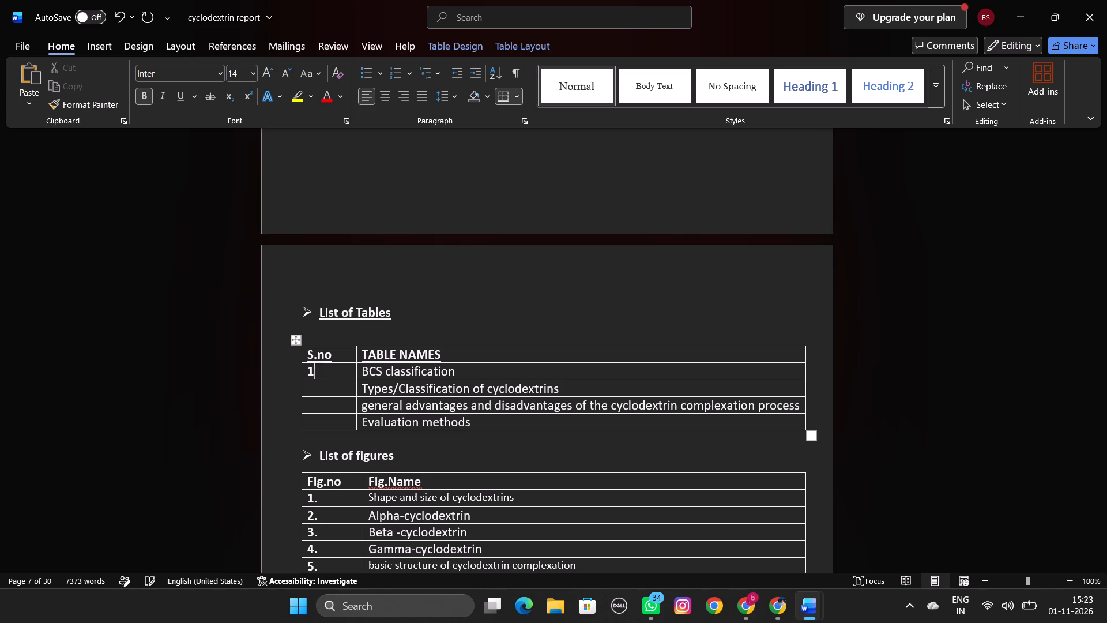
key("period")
key("Down")
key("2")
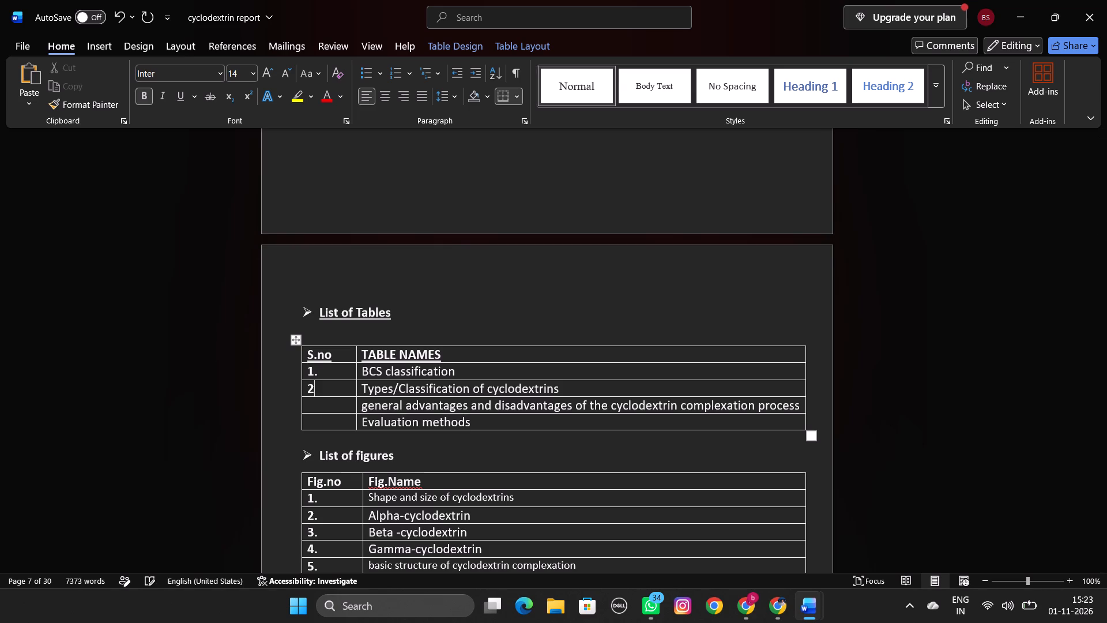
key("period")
key("Down")
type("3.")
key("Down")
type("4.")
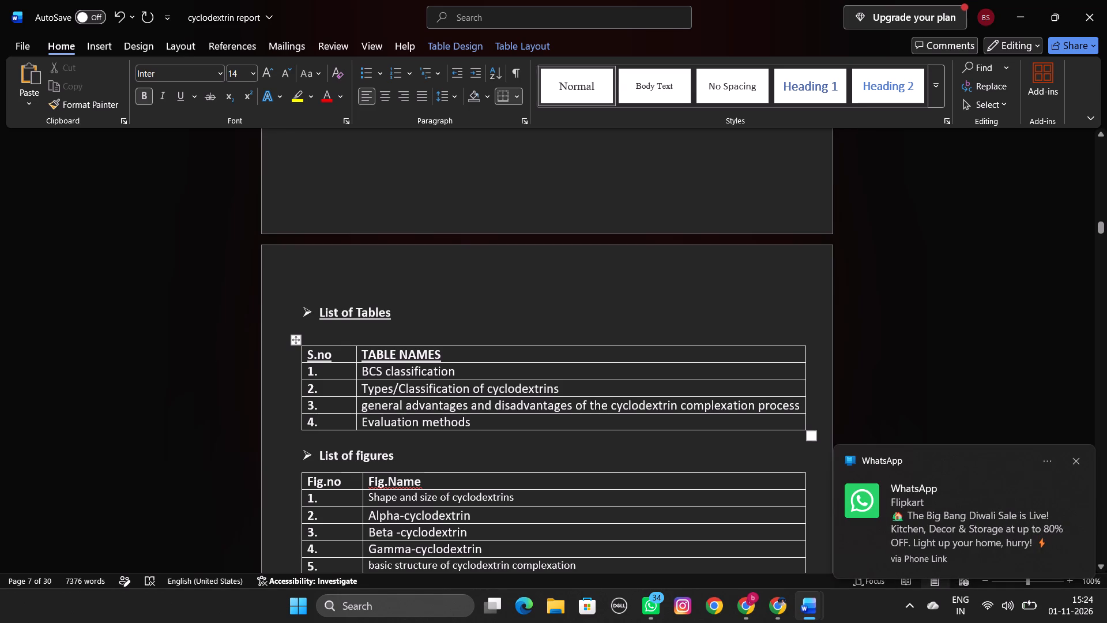
Dismiss the WhatsApp notification.
left_click(1080, 458)
Examine the report from the List of figures through the introduction and BCS class table to the Literature review table.
scroll(838, 452, "down", 2)
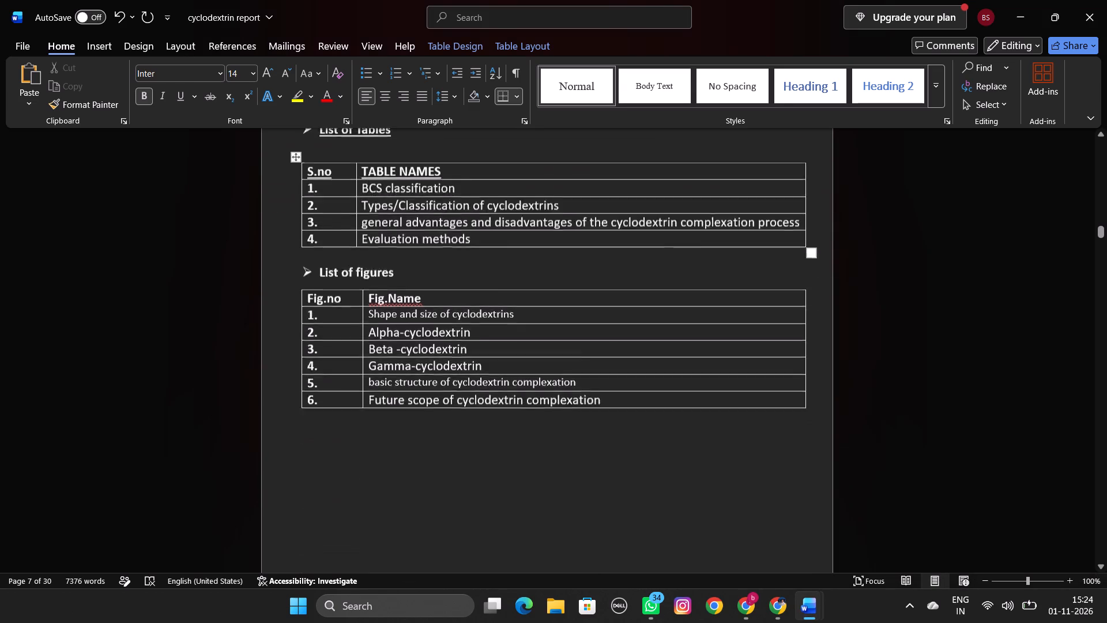
scroll(838, 452, "down", 9)
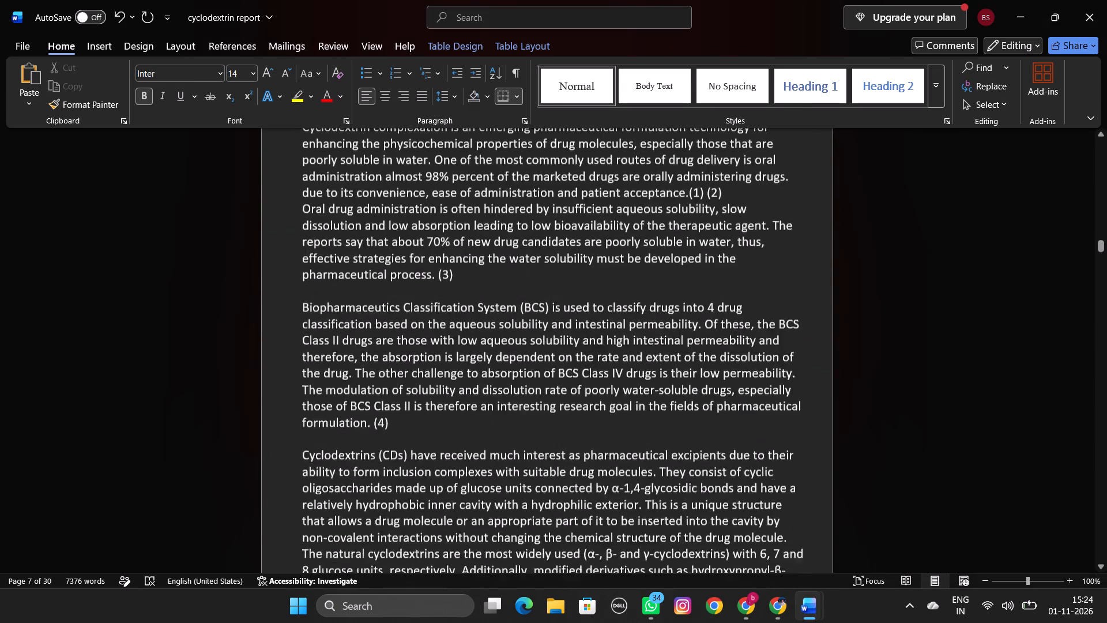
scroll(838, 452, "down", 3)
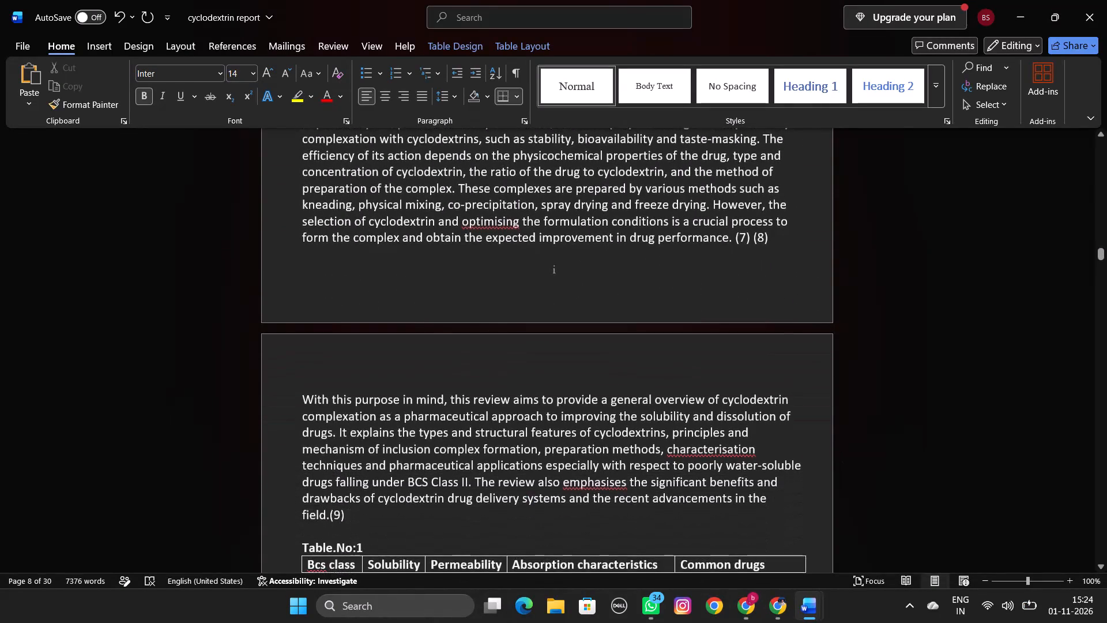
scroll(838, 452, "down", 4)
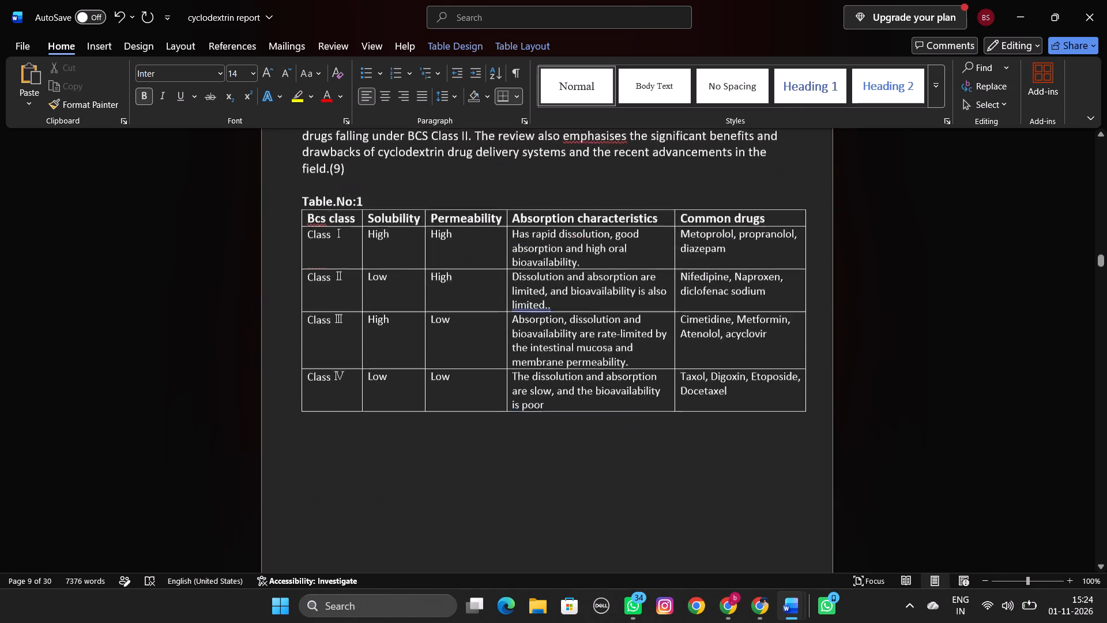
scroll(838, 452, "down", 5)
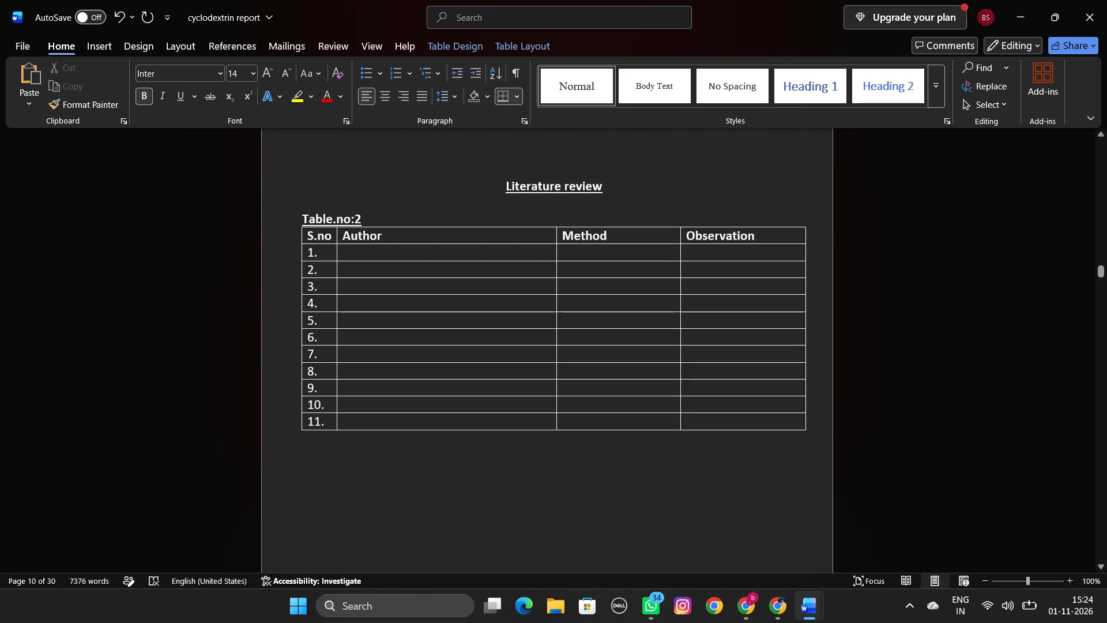
Delete the "Literature review" heading, the "Table.no:2" label and the whole literature table on page 10.
right_click_drag(807, 431, 618, 347)
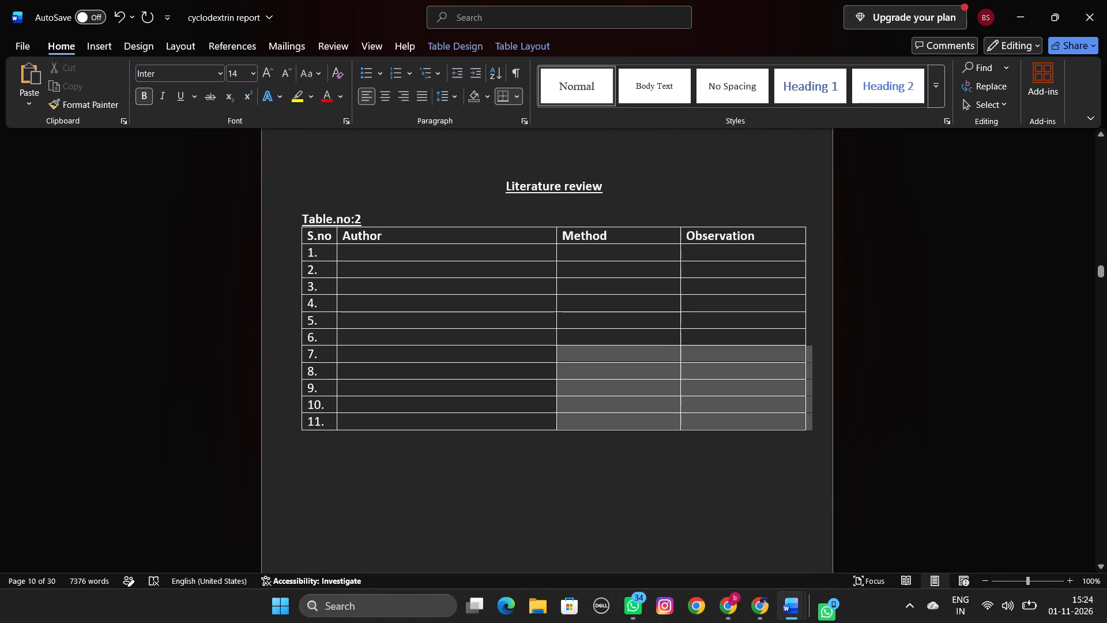
right_click_drag(618, 347, 248, 178)
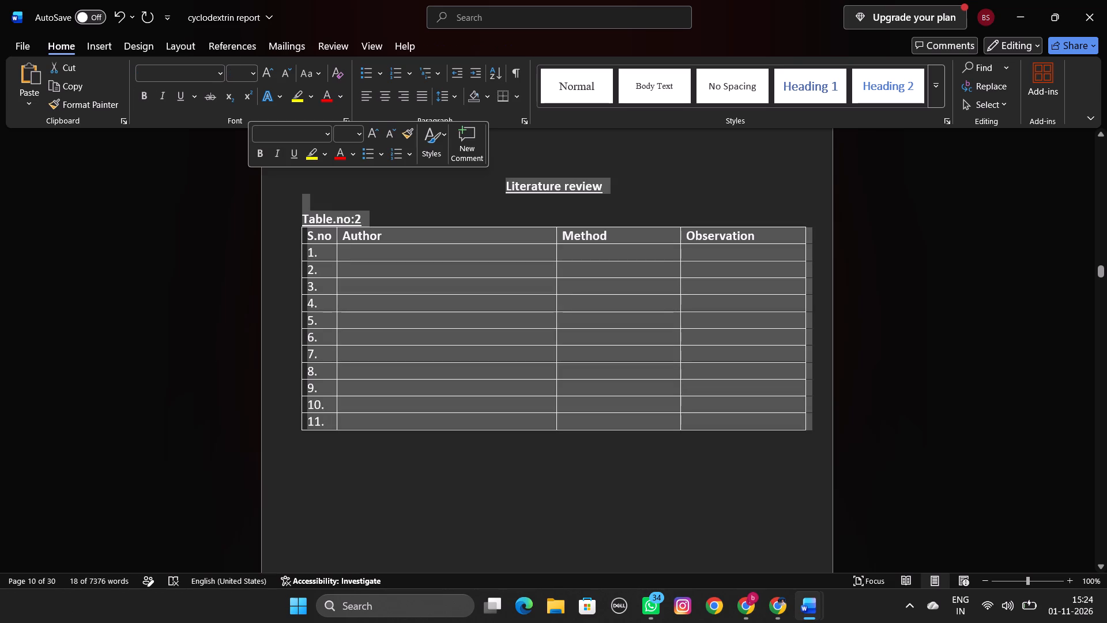
key("BackSpace")
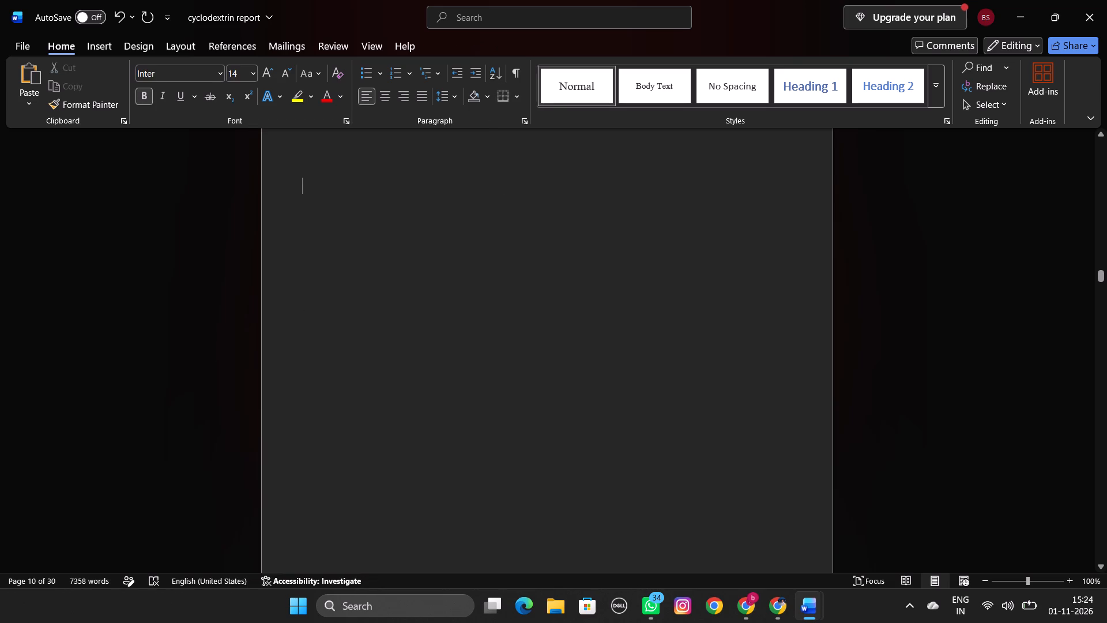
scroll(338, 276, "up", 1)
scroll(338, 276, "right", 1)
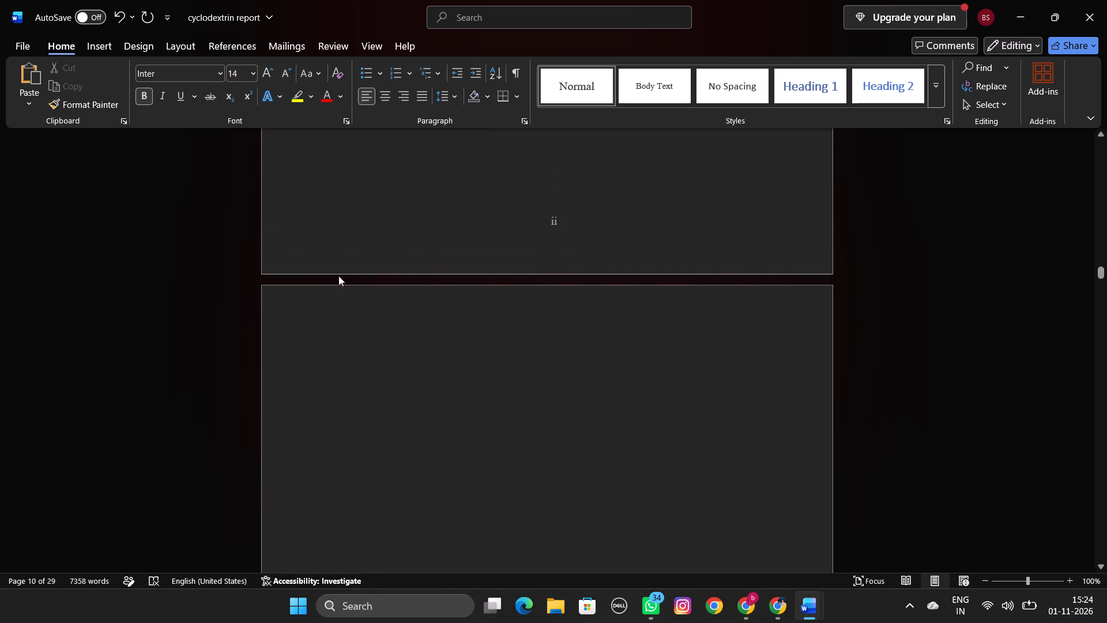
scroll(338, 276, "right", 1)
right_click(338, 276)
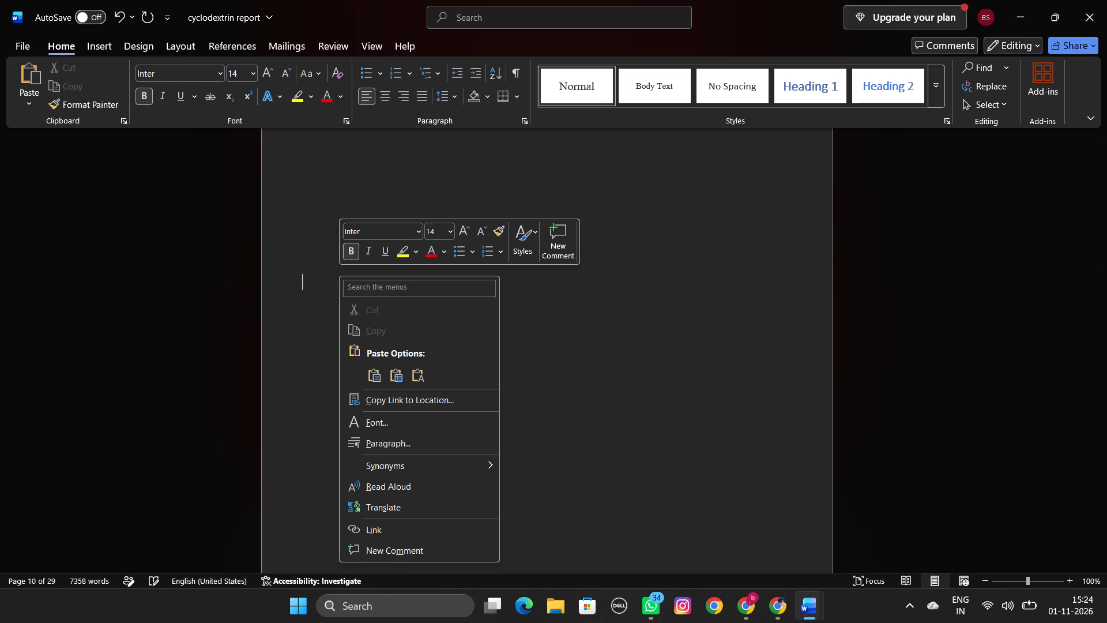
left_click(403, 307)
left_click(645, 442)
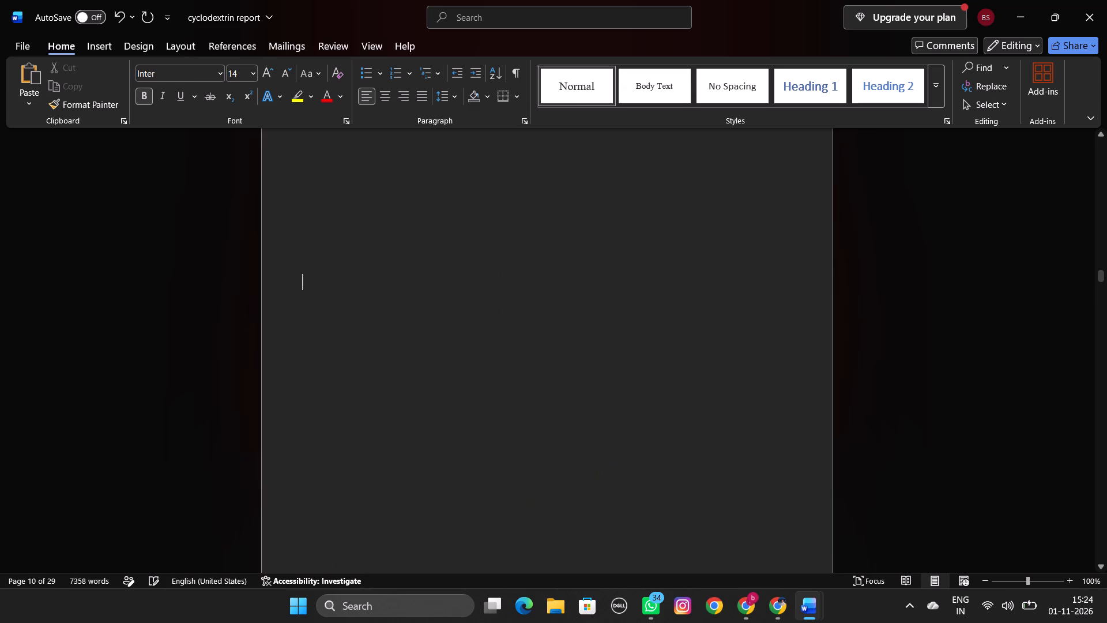
Copy the Rationale heading and its text, through "Water solubility and dissolution rate", to the top of the blank area on page 10.
scroll(645, 442, "down", 3)
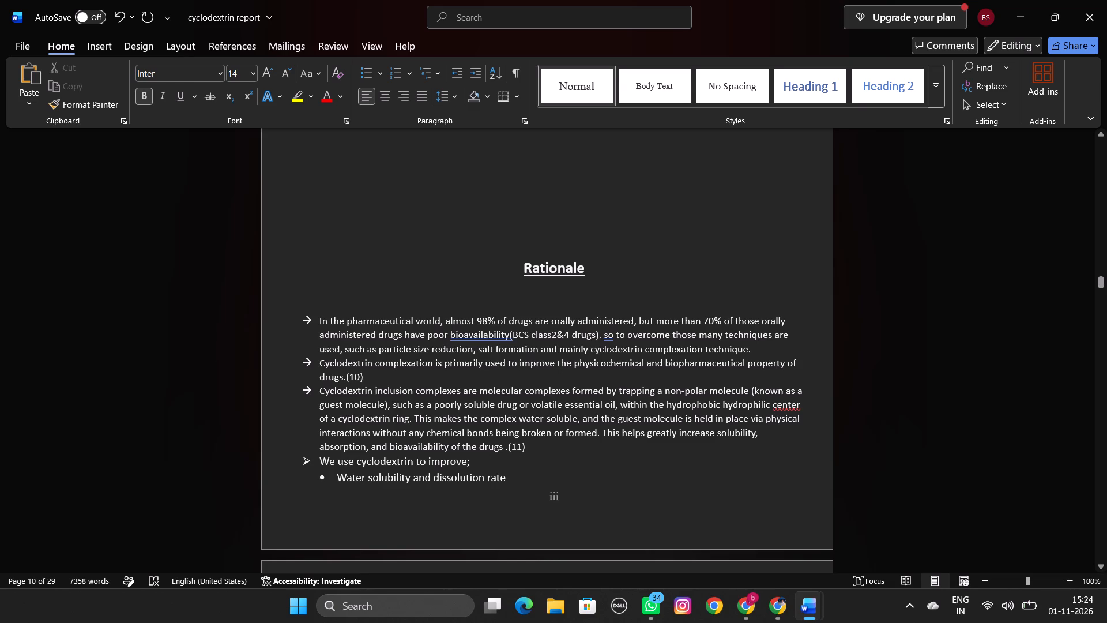
right_click_drag(510, 480, 447, 476)
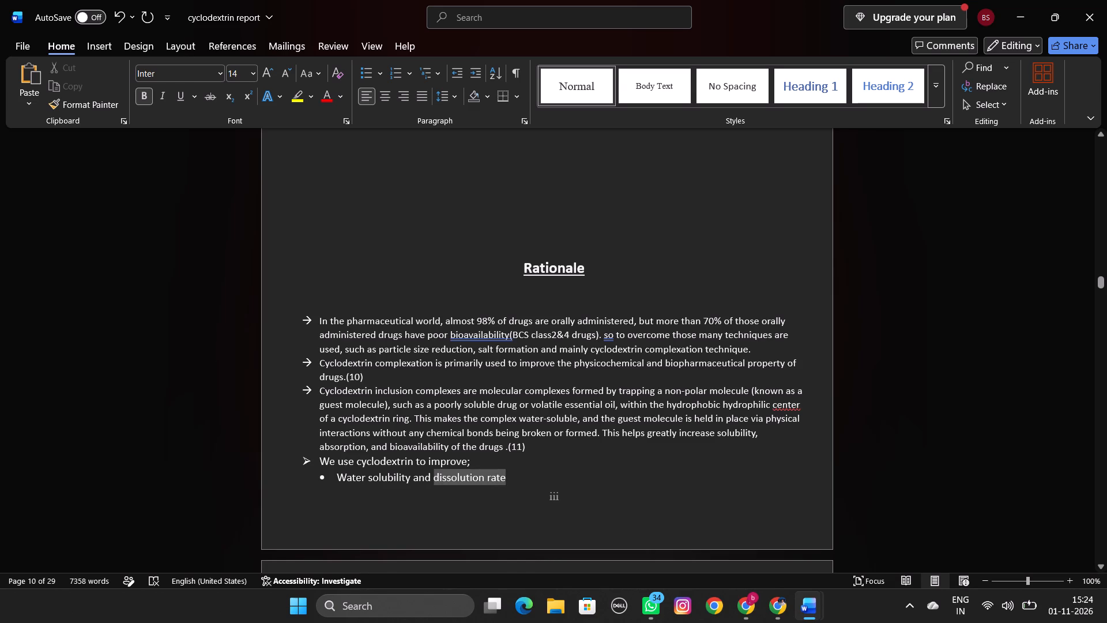
right_click_drag(447, 476, 283, 241)
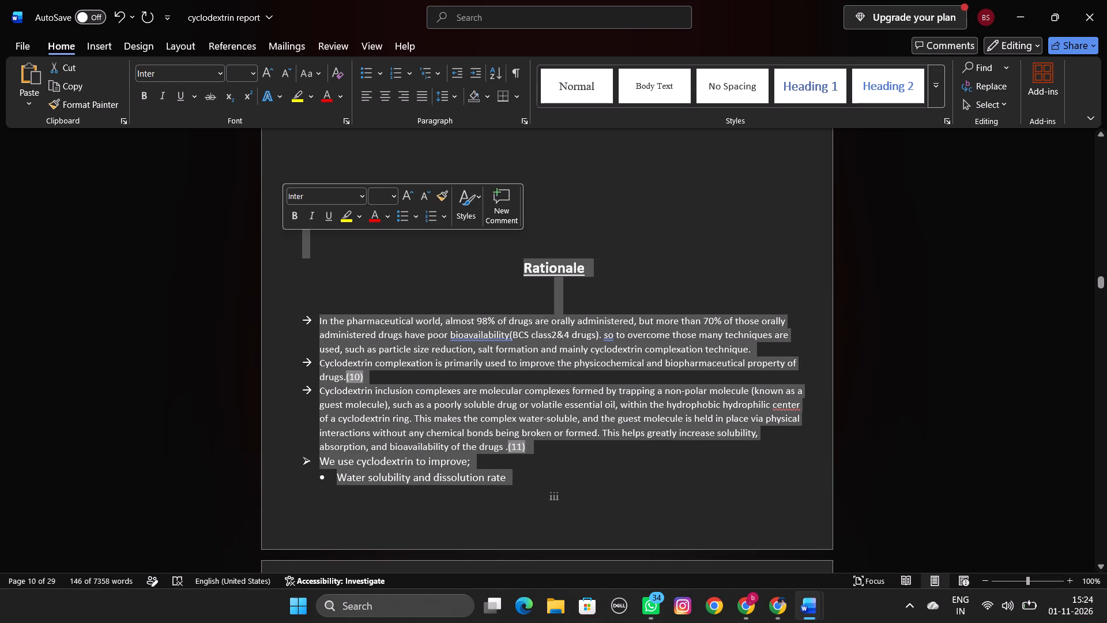
key("ctrl+c")
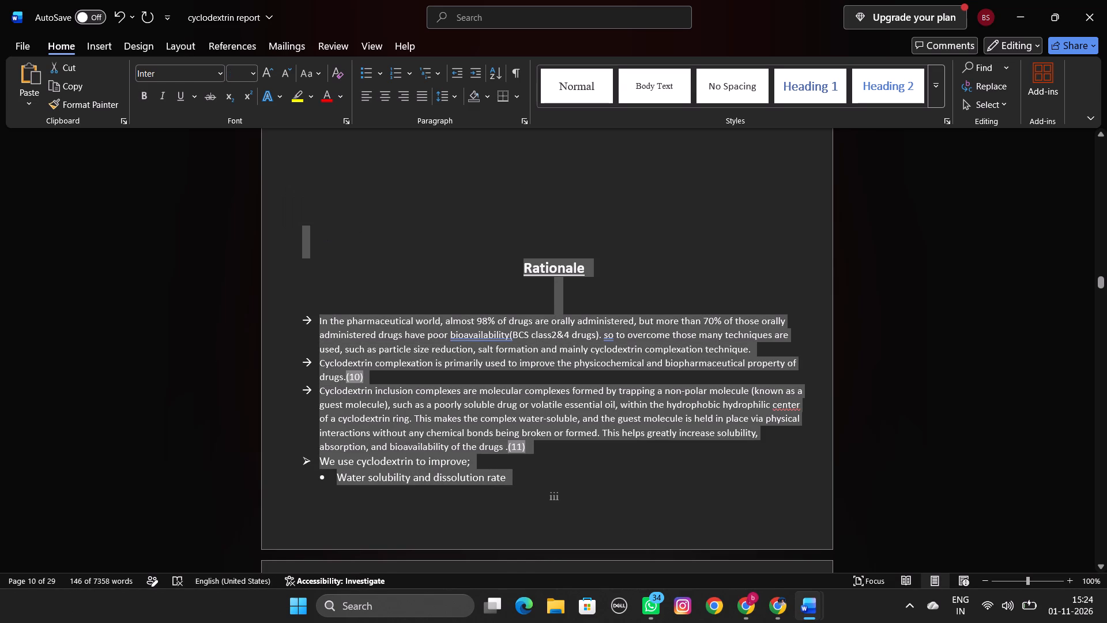
left_click(434, 195)
scroll(434, 195, "up", 1)
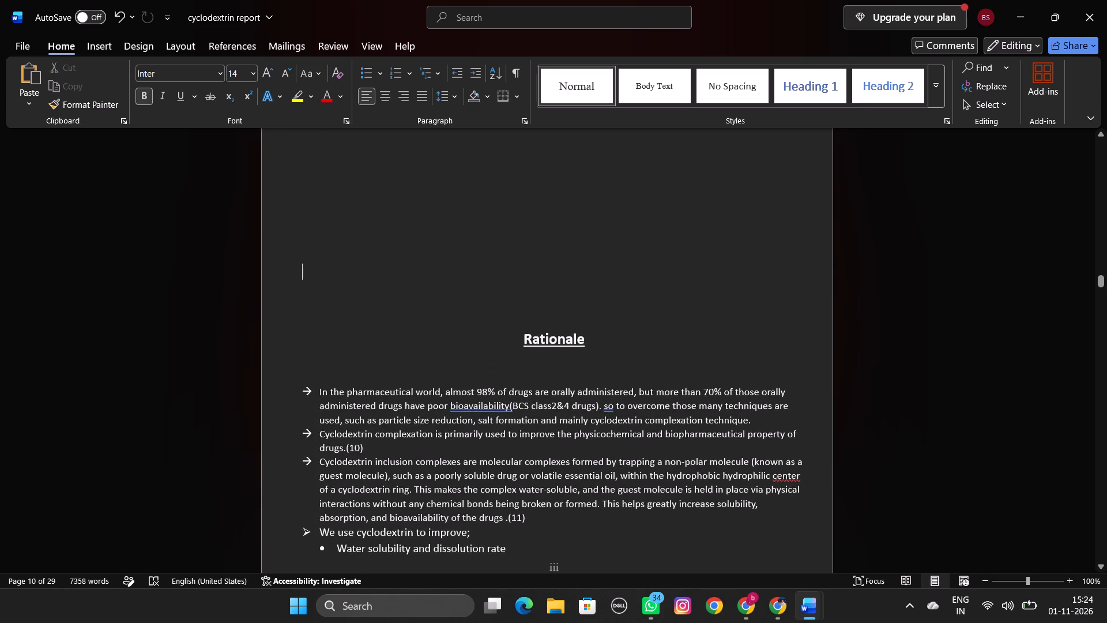
scroll(434, 195, "up", 4)
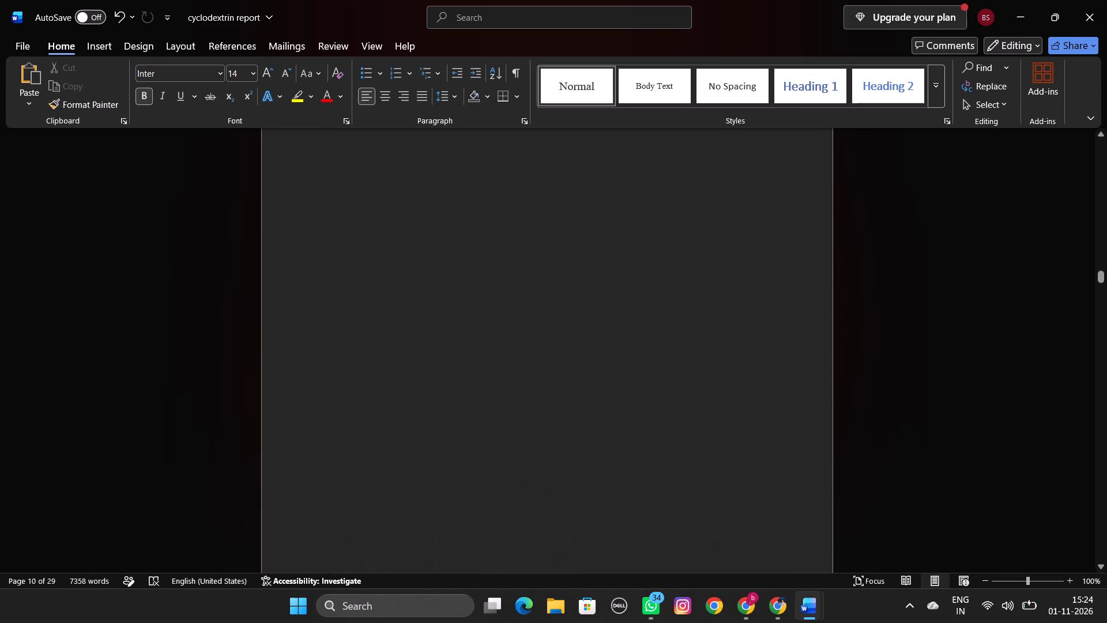
scroll(434, 195, "up", 2)
scroll(434, 195, "down", 1)
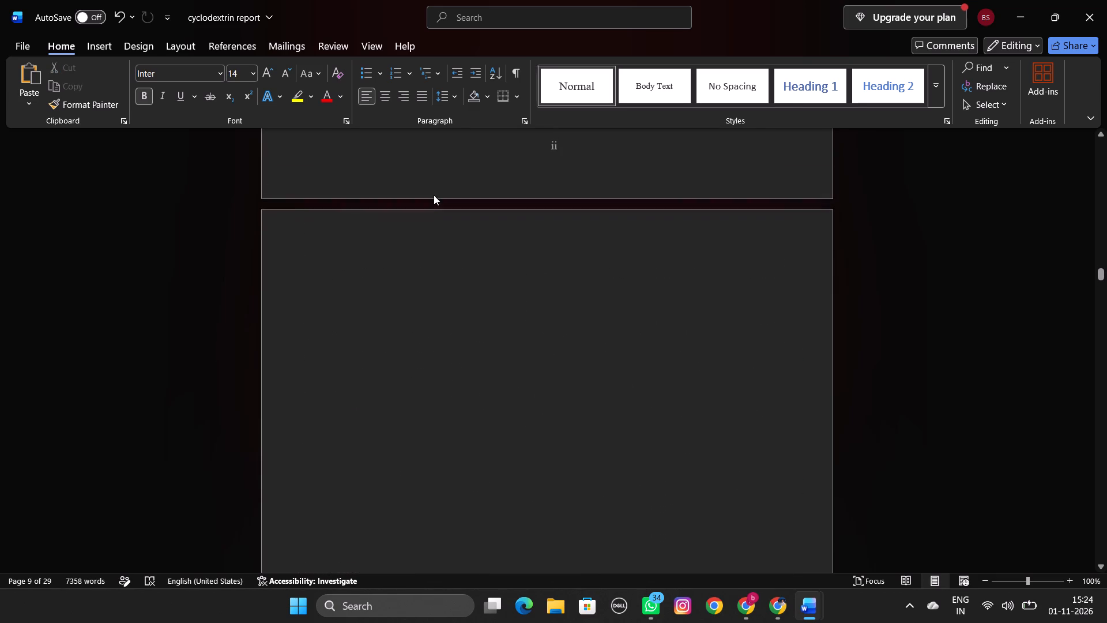
left_click(454, 238)
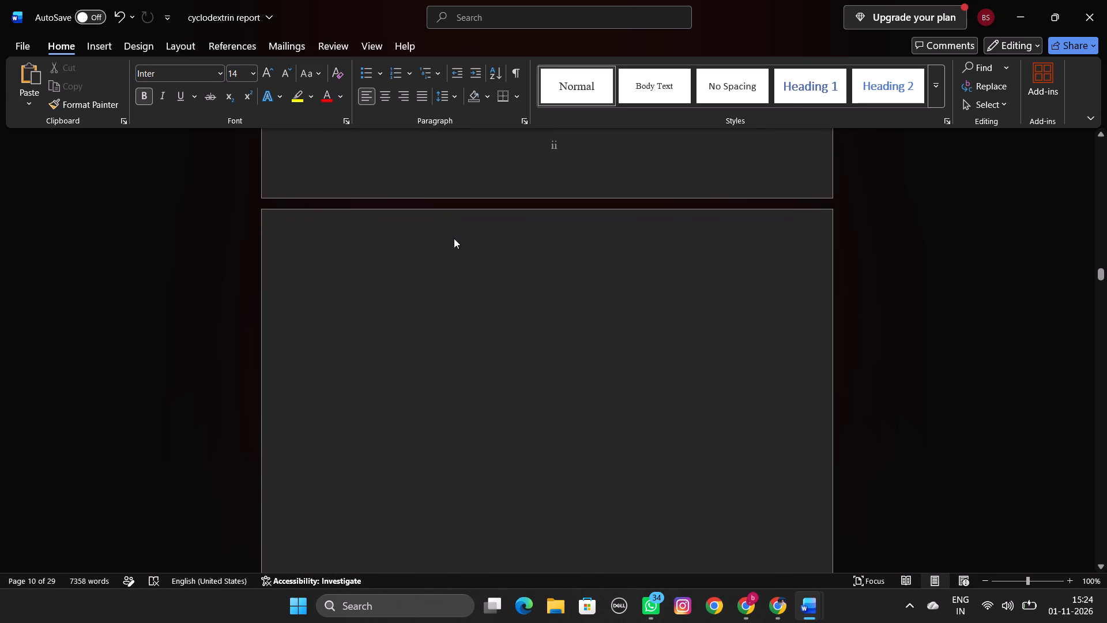
key("ctrl+v")
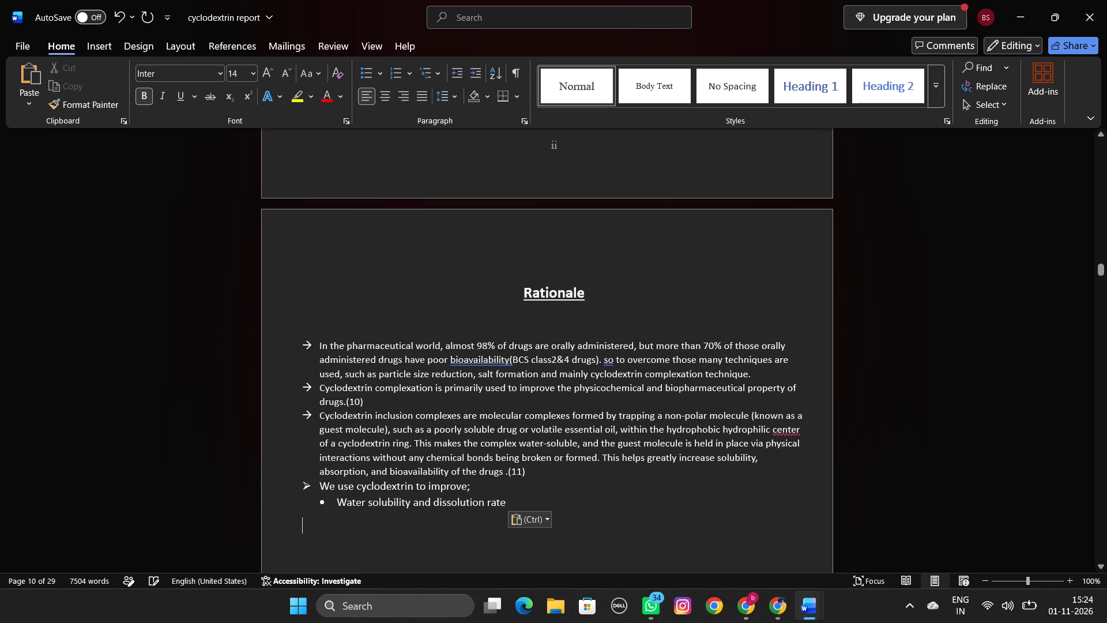
scroll(509, 418, "down", 7)
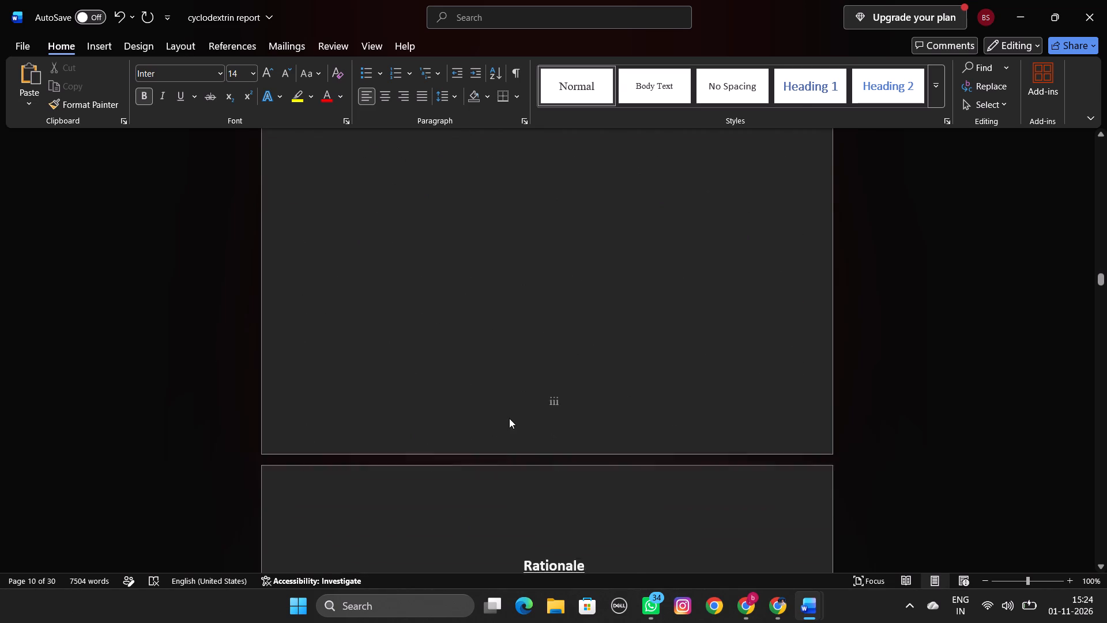
Review the original Rationale section on page 11 and the start of the Hypothesis section that follows it.
scroll(509, 418, "down", 3)
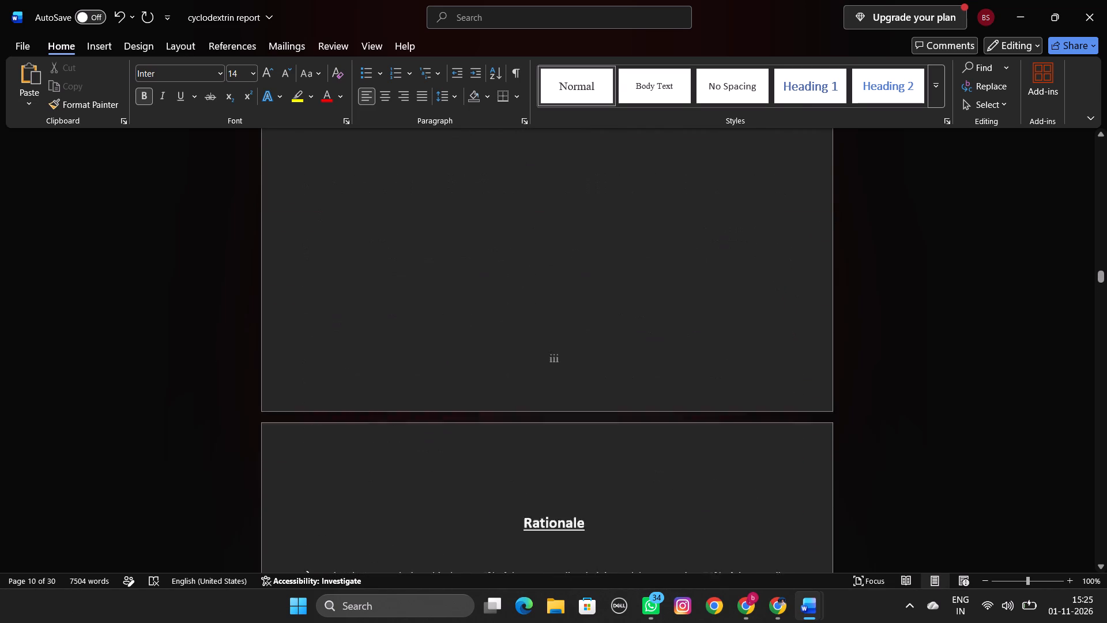
scroll(509, 418, "down", 2)
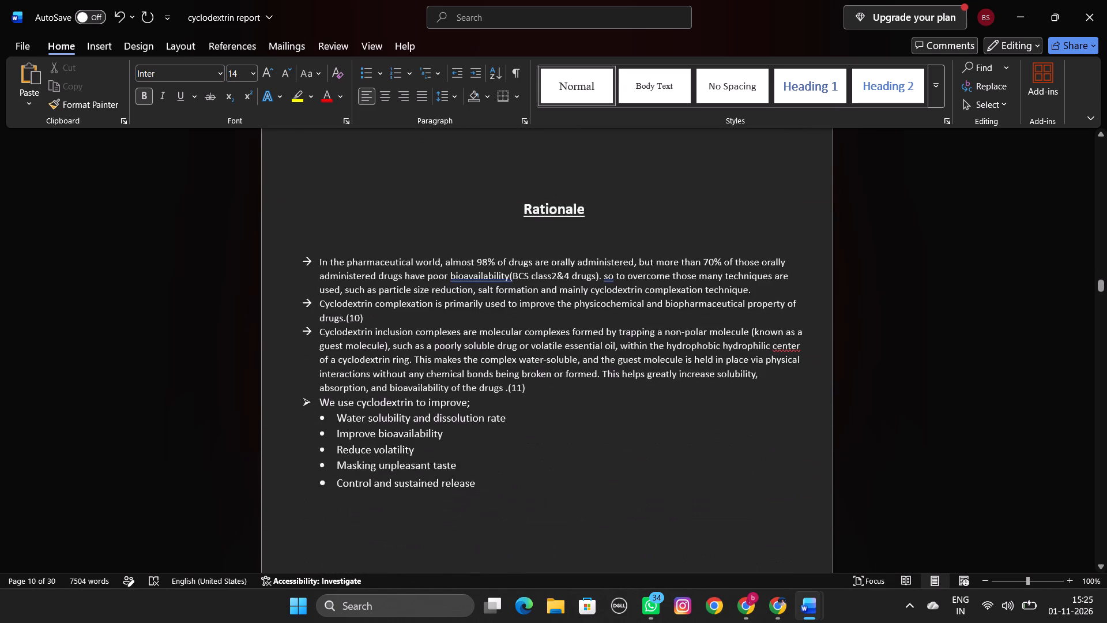
scroll(509, 418, "down", 3)
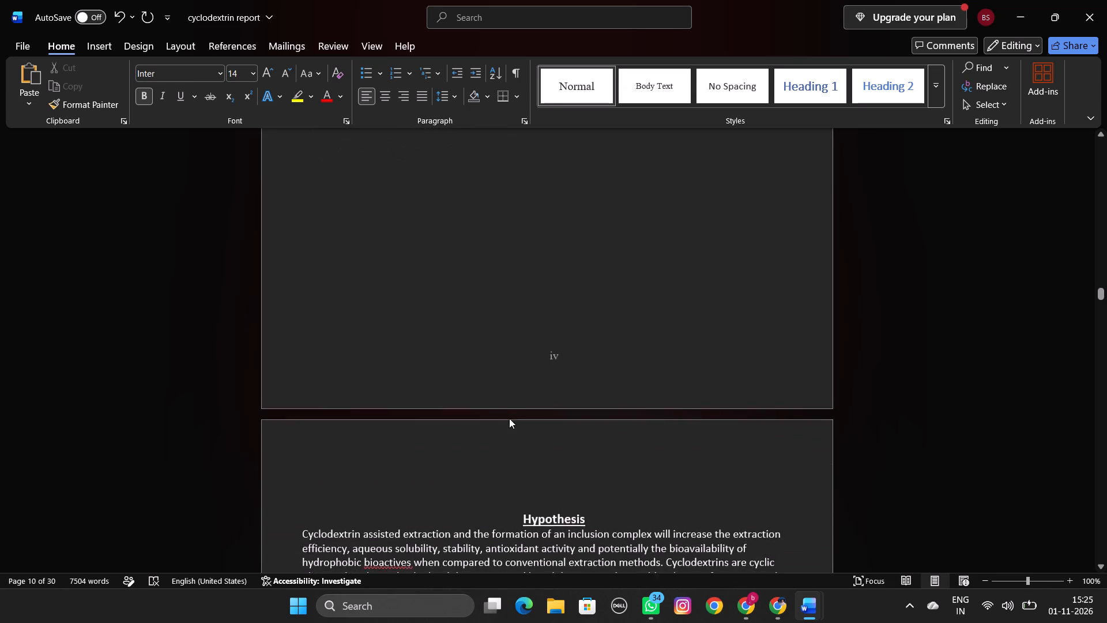
scroll(509, 418, "down", 1)
scroll(509, 418, "up", 1)
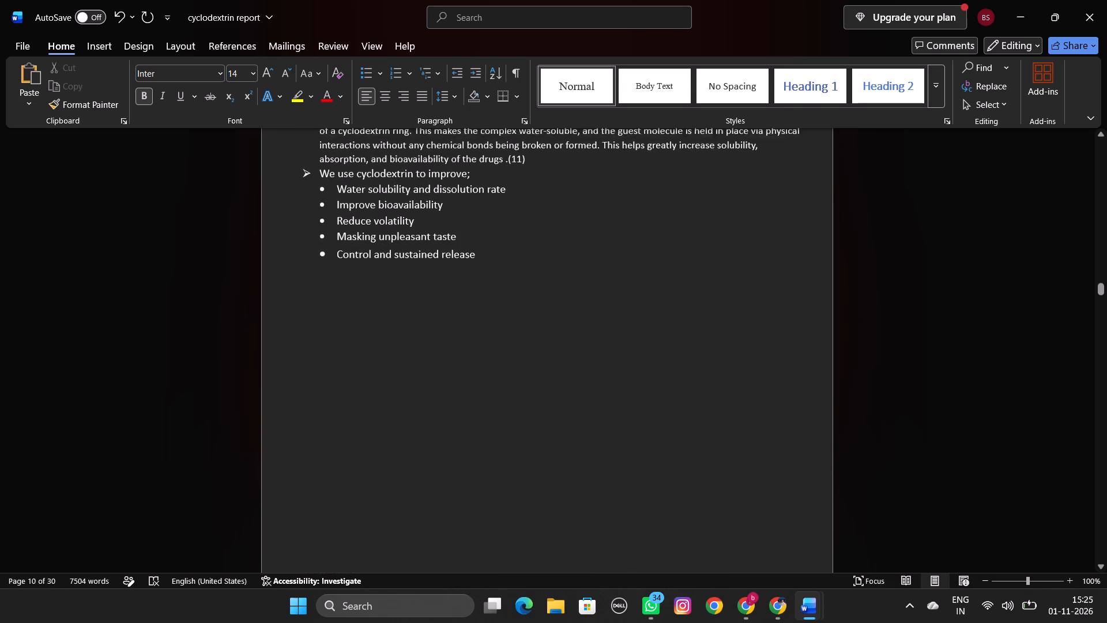
scroll(509, 418, "up", 1)
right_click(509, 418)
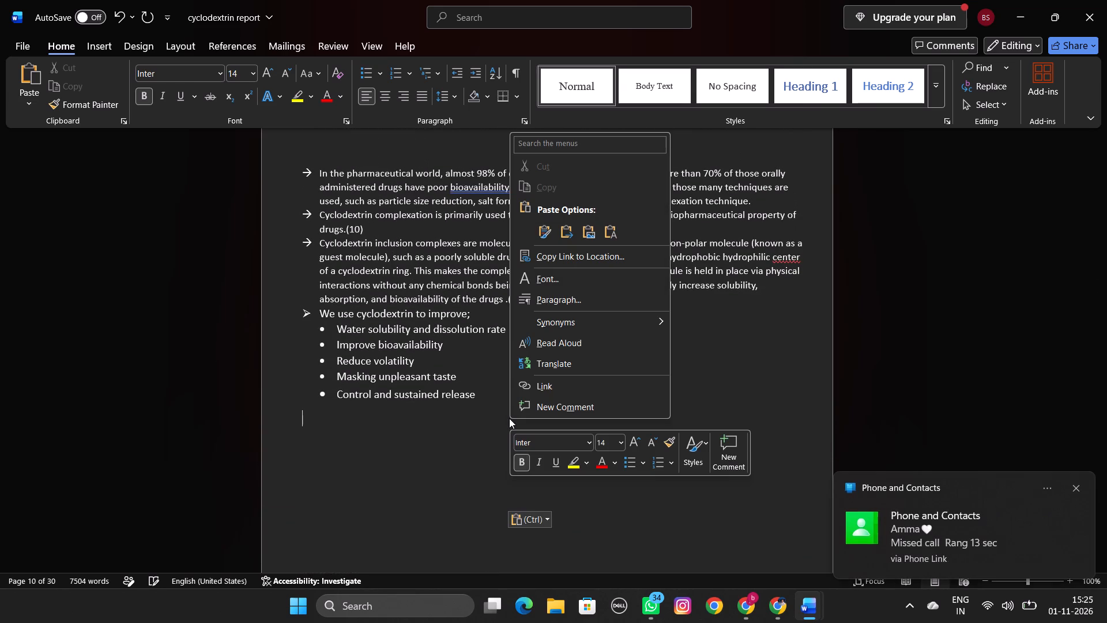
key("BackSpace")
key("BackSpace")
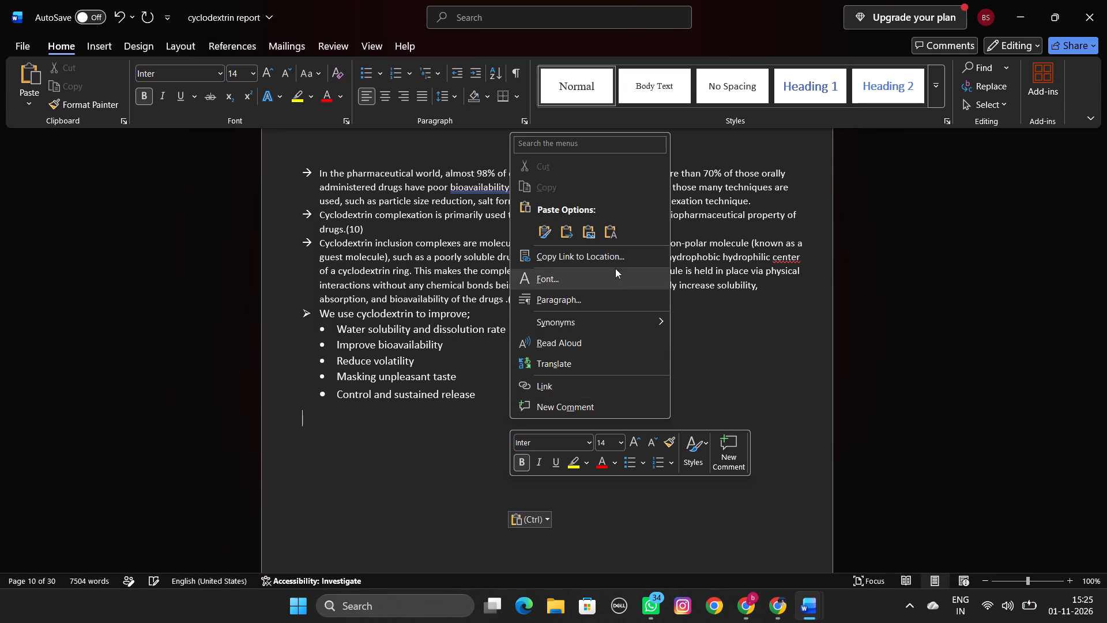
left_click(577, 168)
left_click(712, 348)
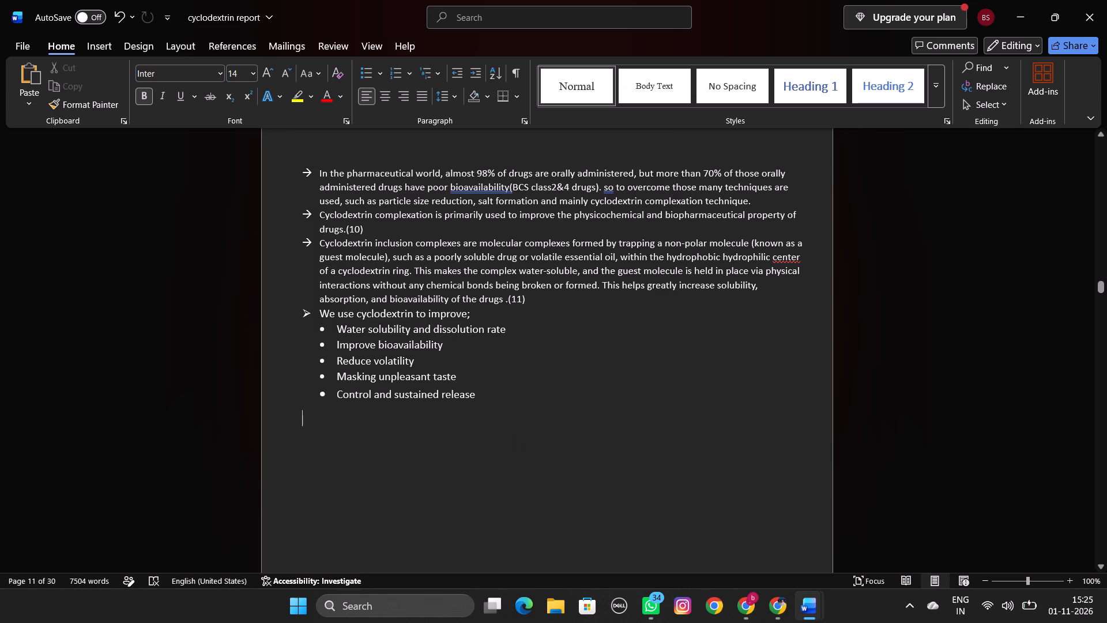
Delete the original Rationale heading and all its text on page 11, through the "Control and sustained release" bullet.
left_click(480, 396)
left_click_drag(480, 396, 427, 381)
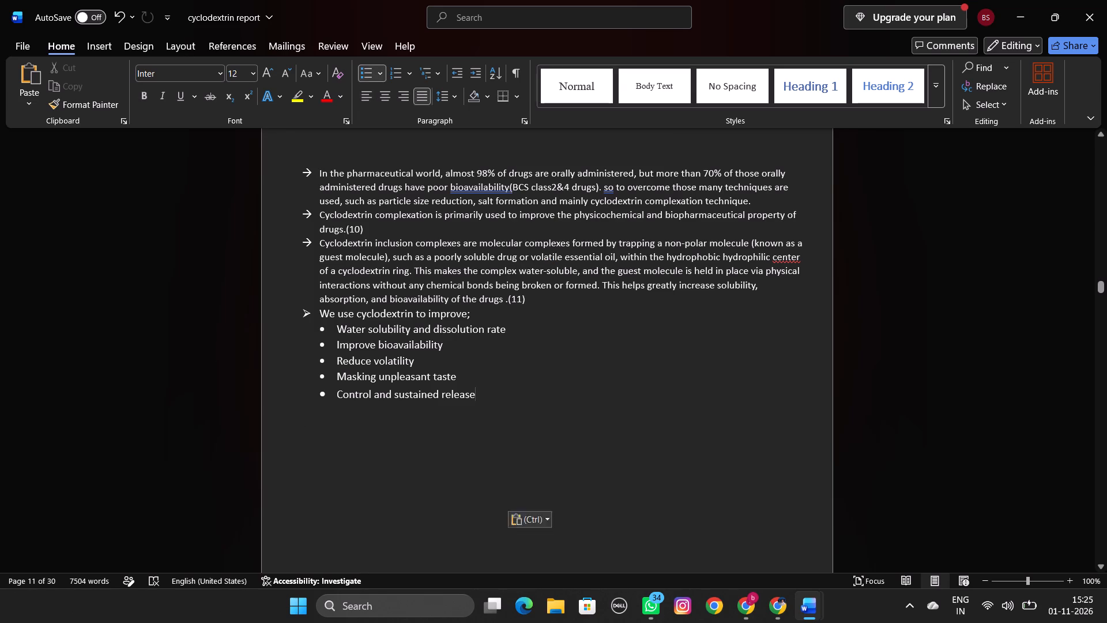
left_click_drag(427, 381, 274, 127)
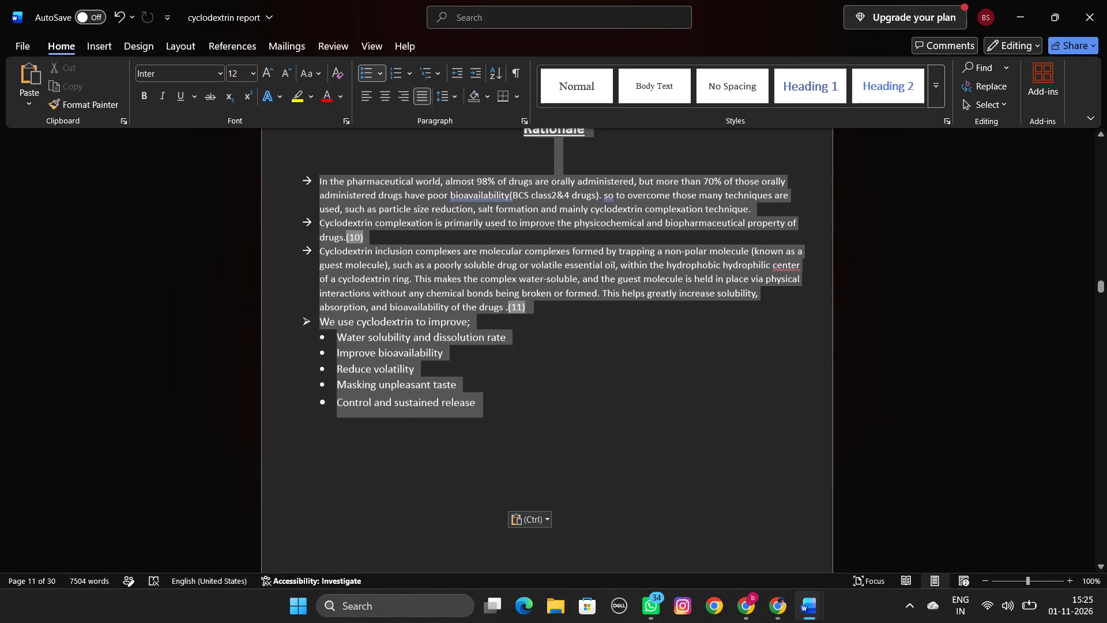
left_click_drag(274, 127, 269, 209)
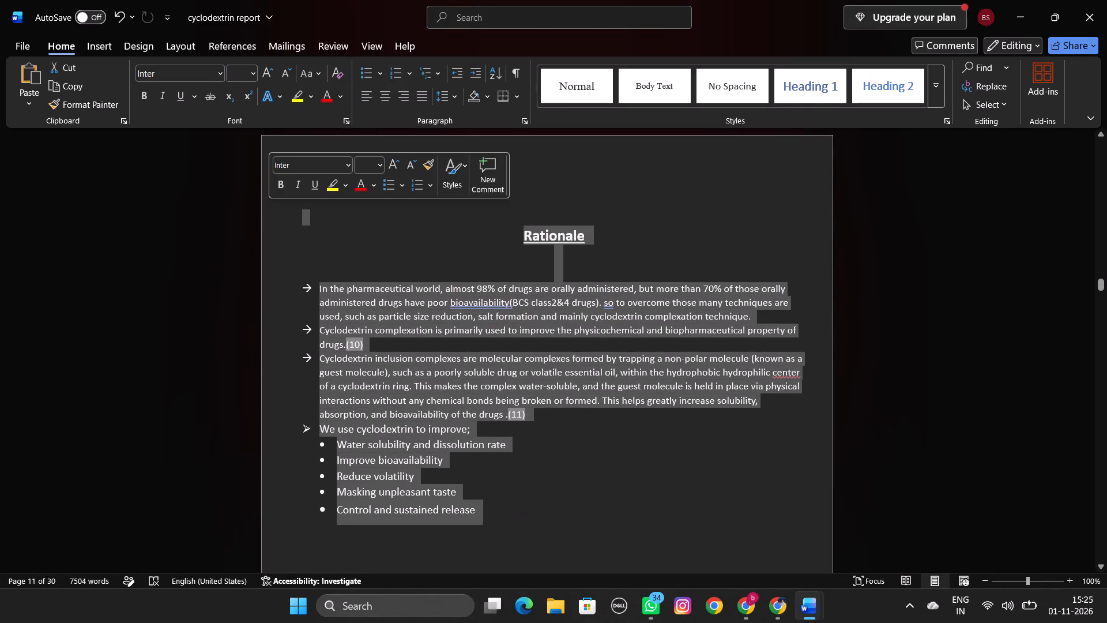
key("BackSpace")
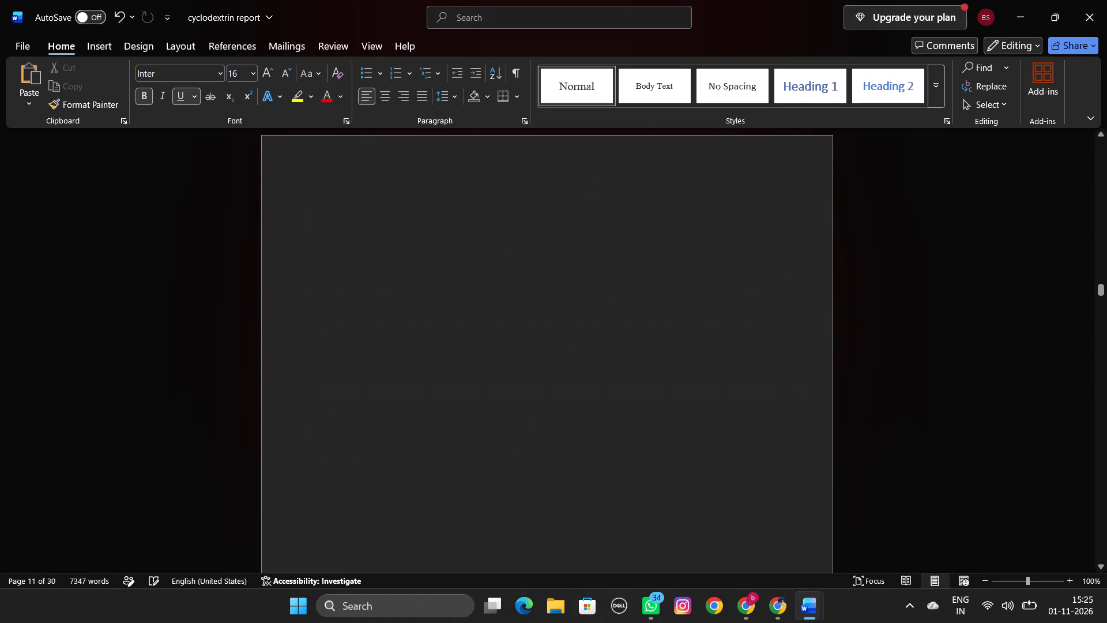
Check the layout from the Hypothesis section to the cyclodextrin classification table, and back up to the pasted Rationale text.
scroll(533, 335, "down", 7)
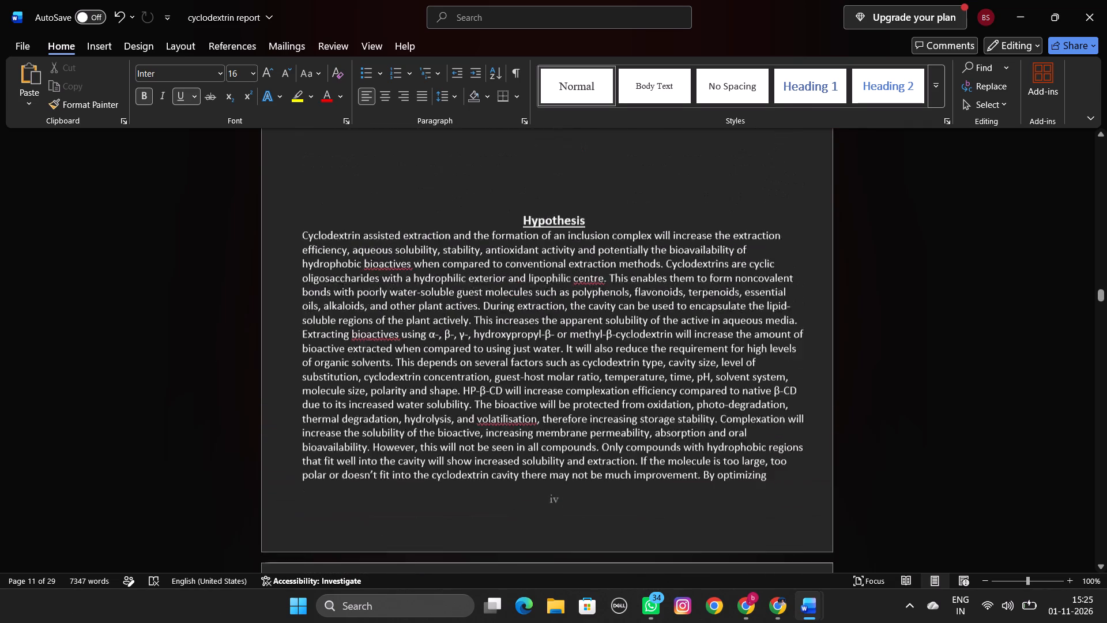
scroll(533, 335, "down", 3)
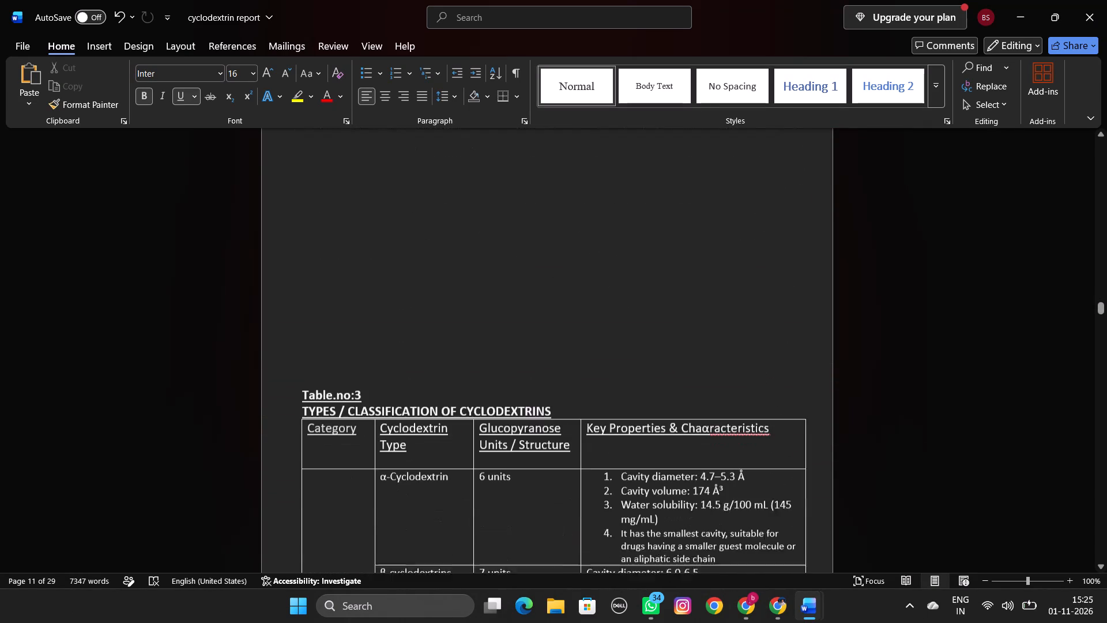
scroll(533, 335, "down", 4)
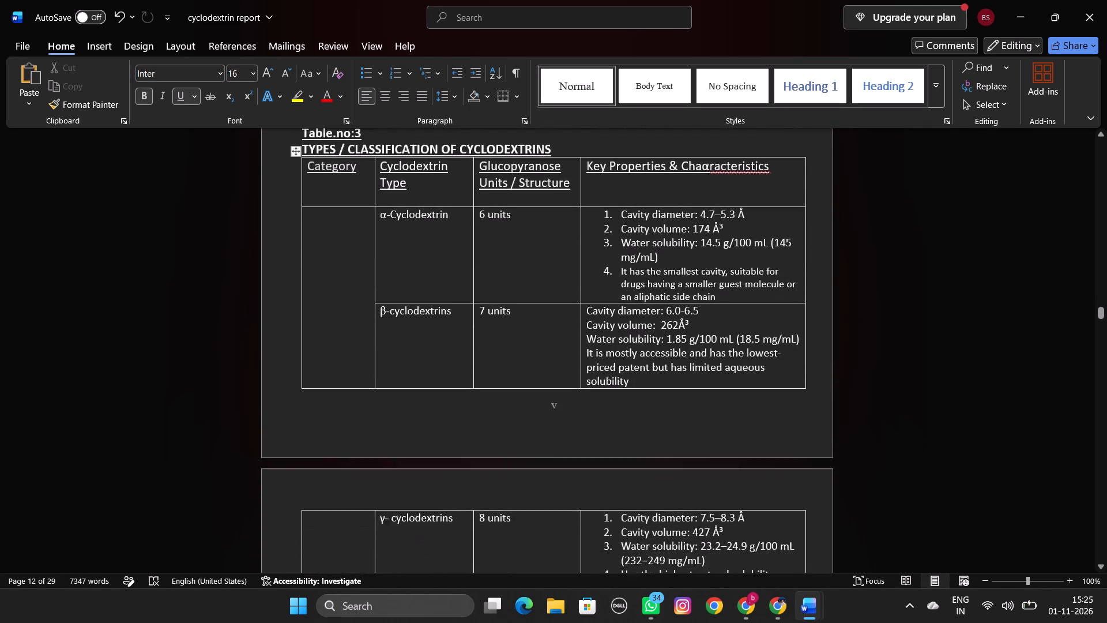
scroll(533, 335, "up", 5)
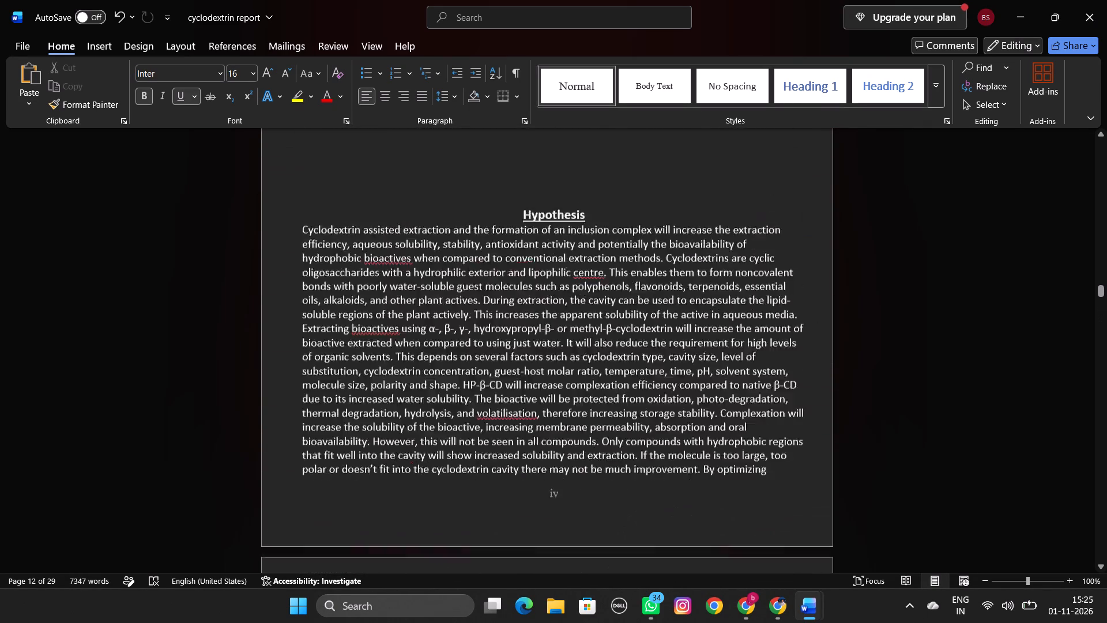
scroll(533, 335, "up", 7)
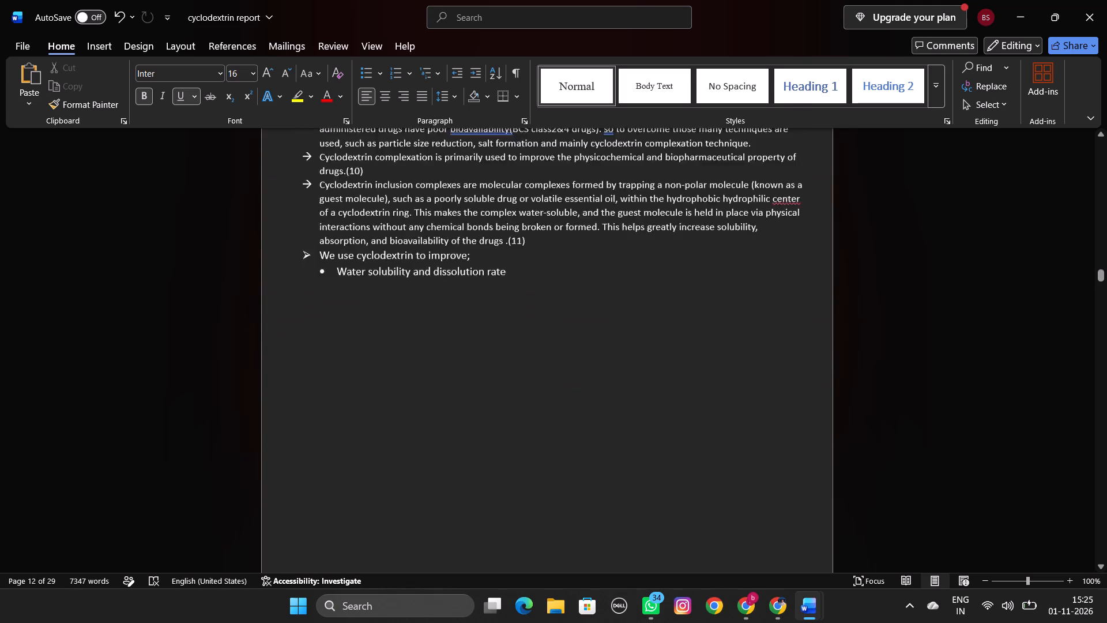
scroll(533, 335, "up", 1)
scroll(533, 335, "down", 9)
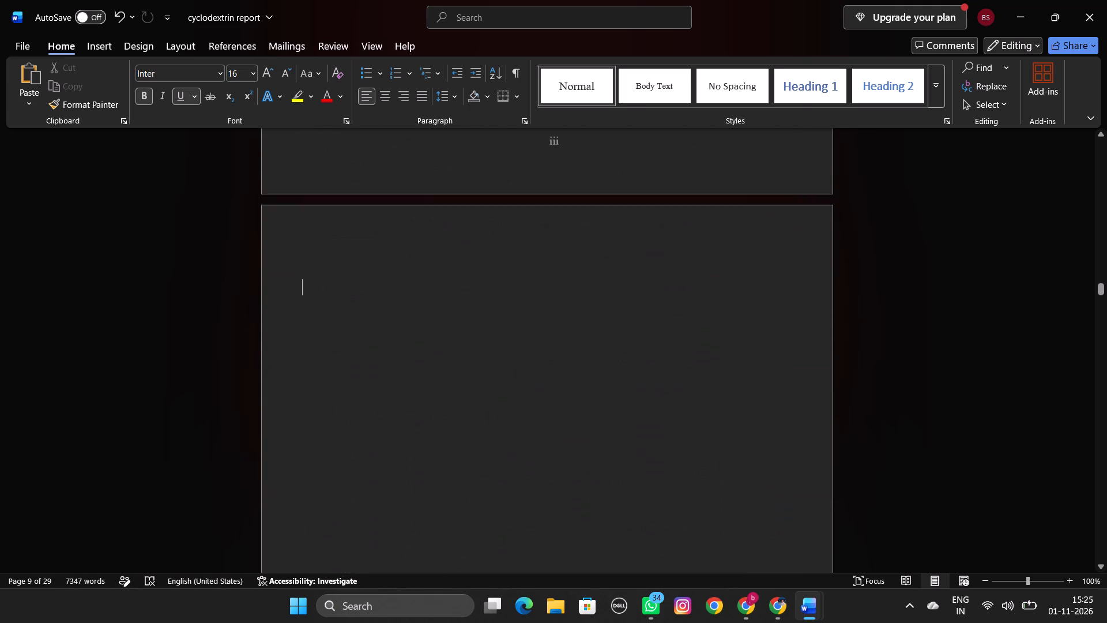
Copy the Hypothesis heading and its full text, through citation (12–14), to just below the "Water solubility and dissolution rate" bullet on page 10.
scroll(533, 335, "down", 6)
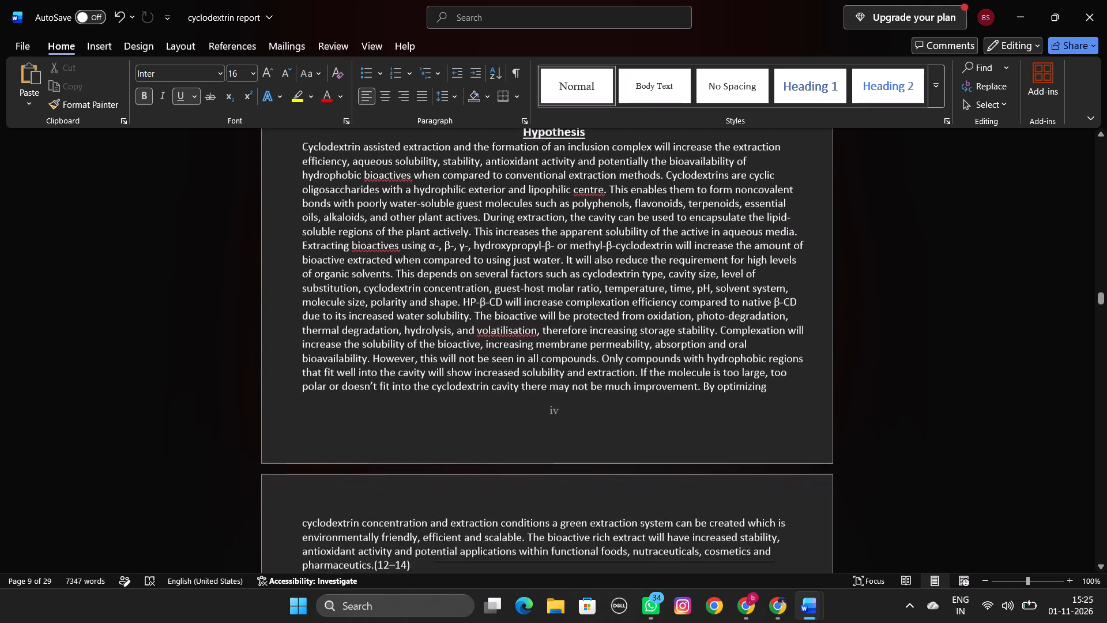
scroll(533, 335, "down", 1)
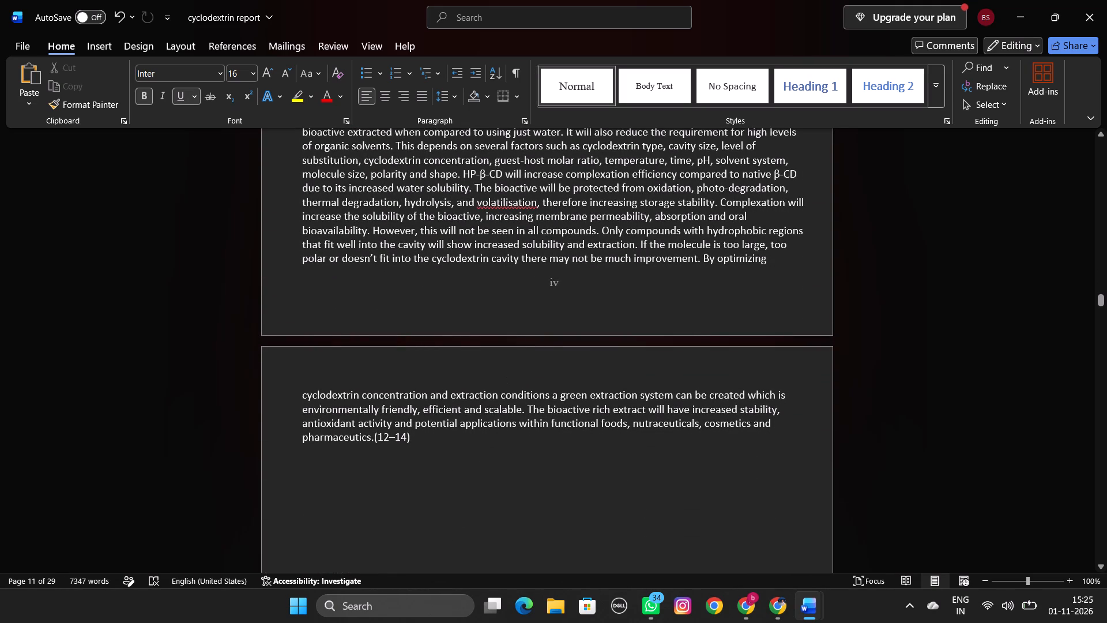
left_click(419, 438)
right_click_drag(419, 438, 283, 407)
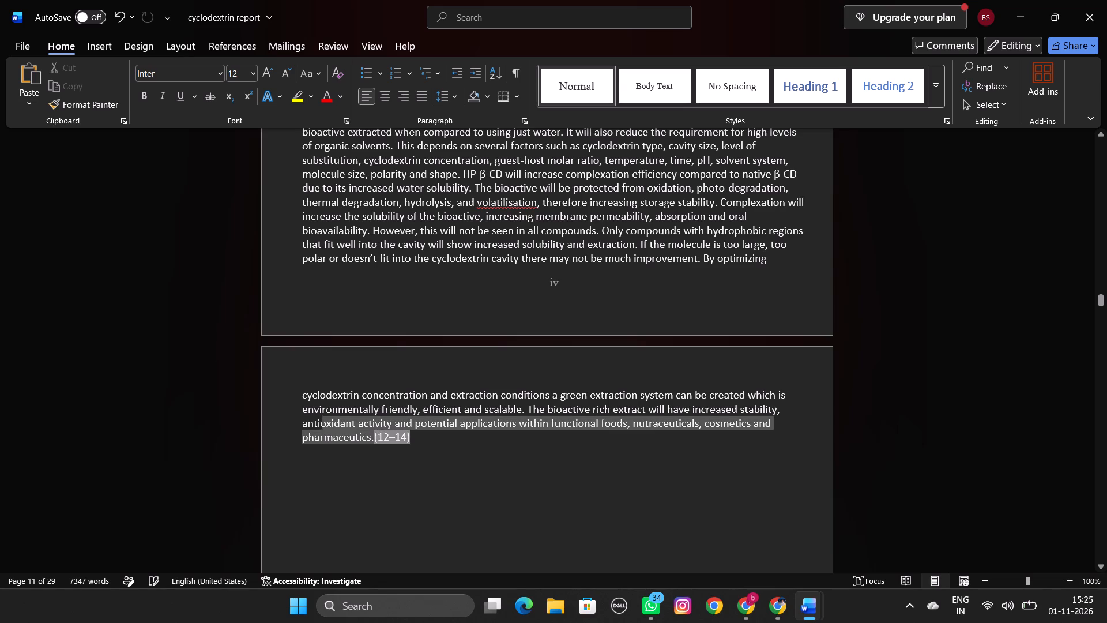
right_click_drag(283, 407, 242, 183)
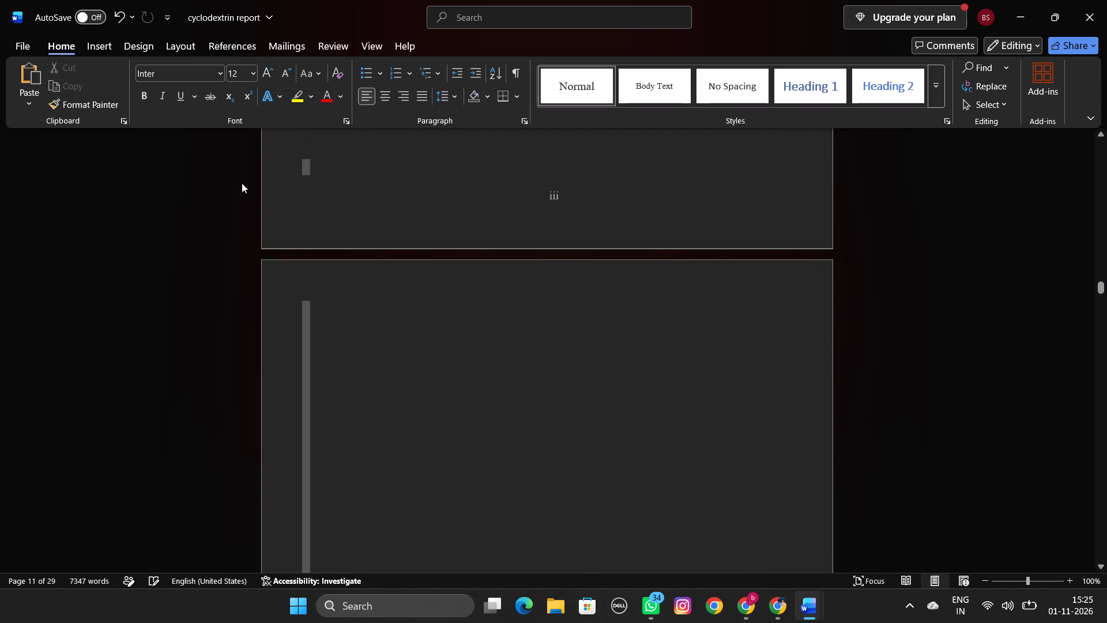
right_click_drag(242, 183, 266, 536)
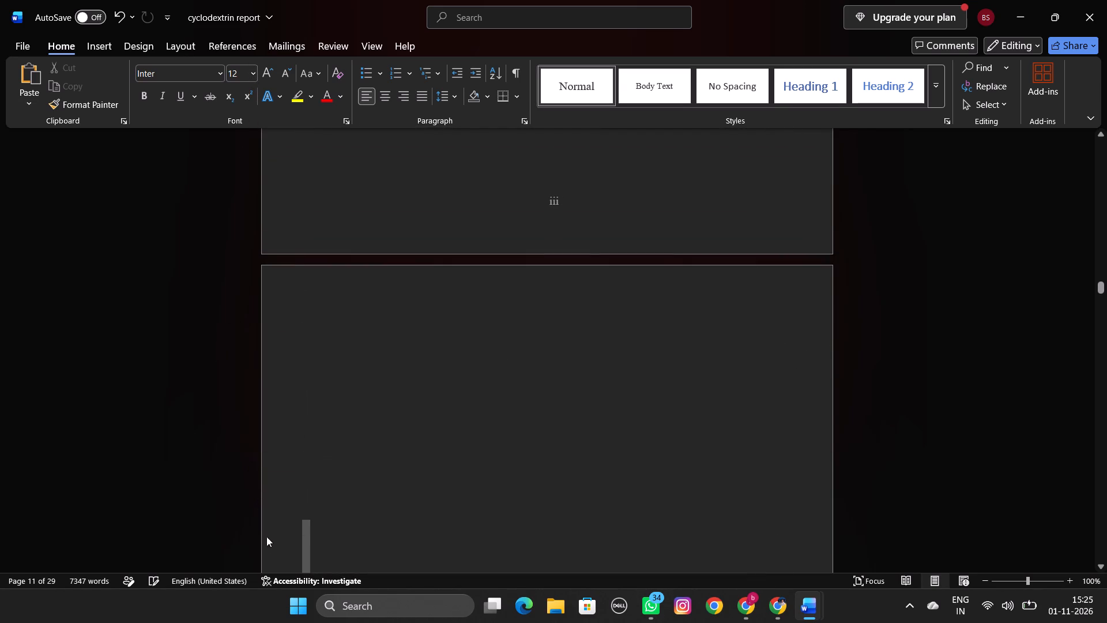
right_click_drag(266, 536, 270, 580)
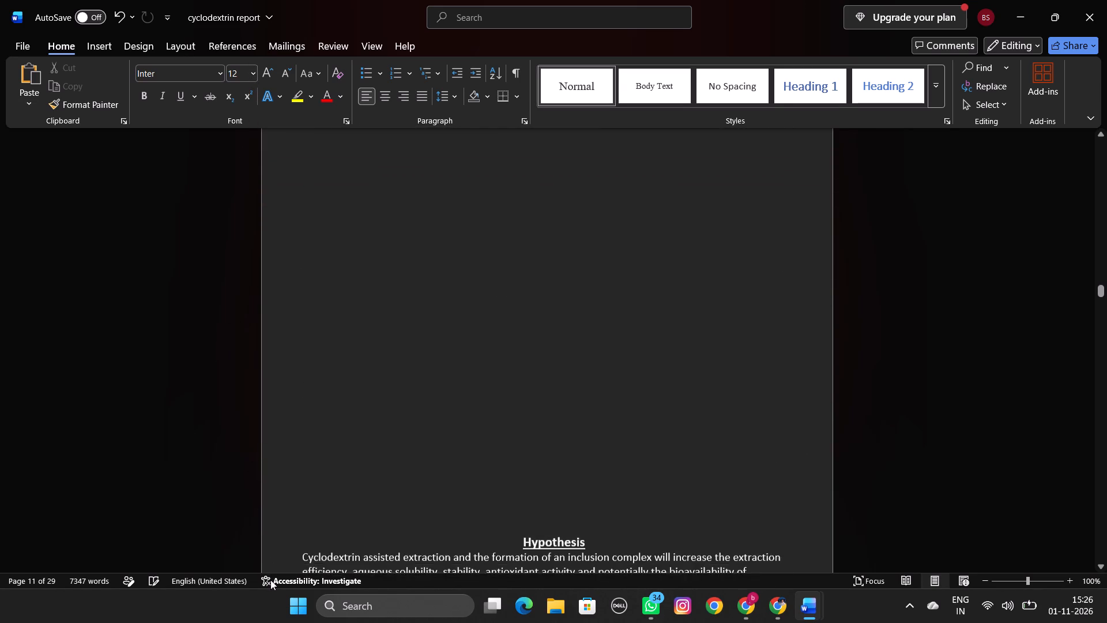
right_click_drag(270, 580, 264, 475)
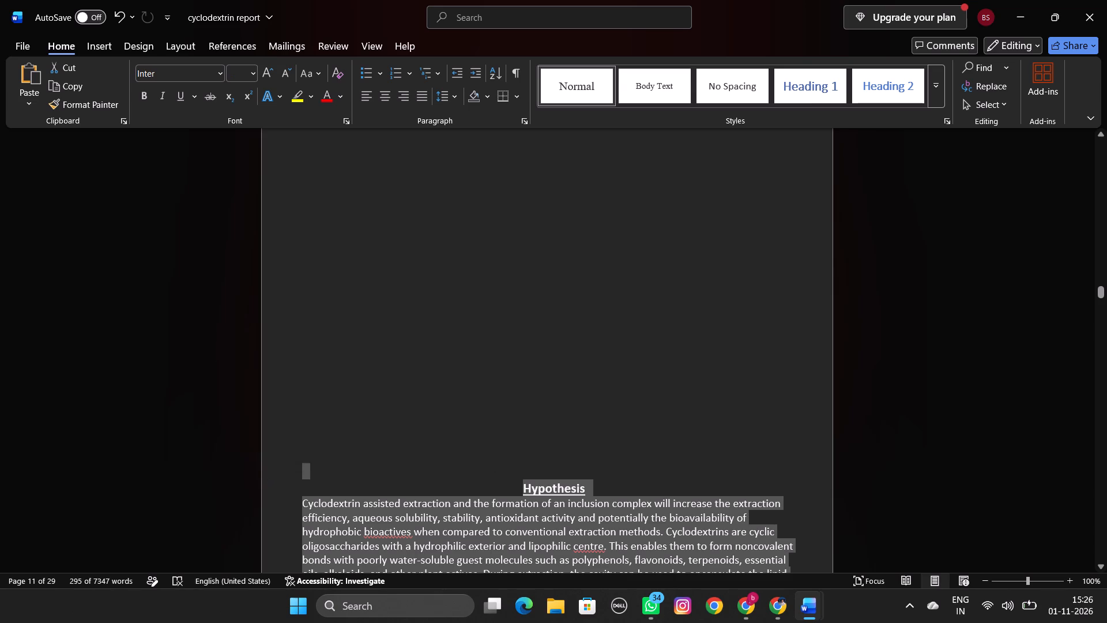
key("ctrl+c")
scroll(264, 475, "up", 3)
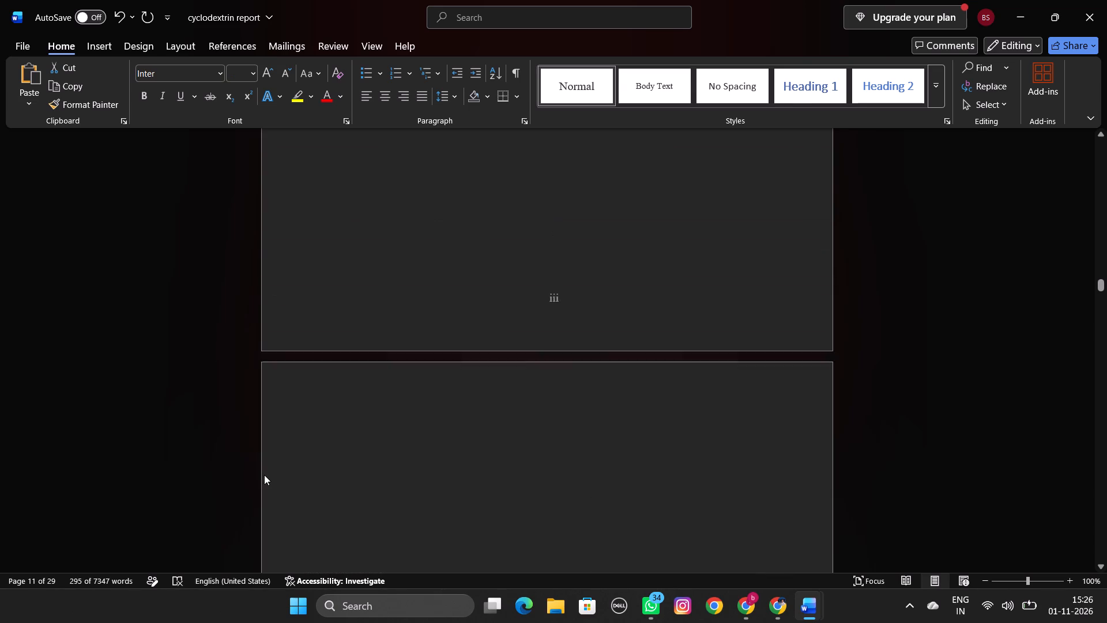
scroll(264, 475, "up", 4)
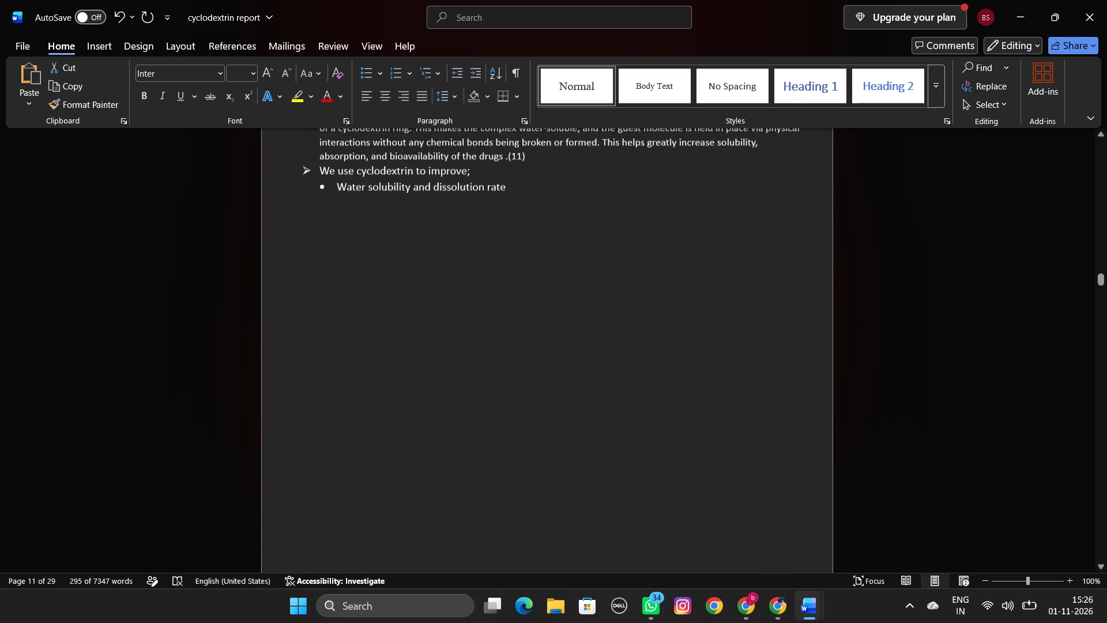
left_click(487, 302)
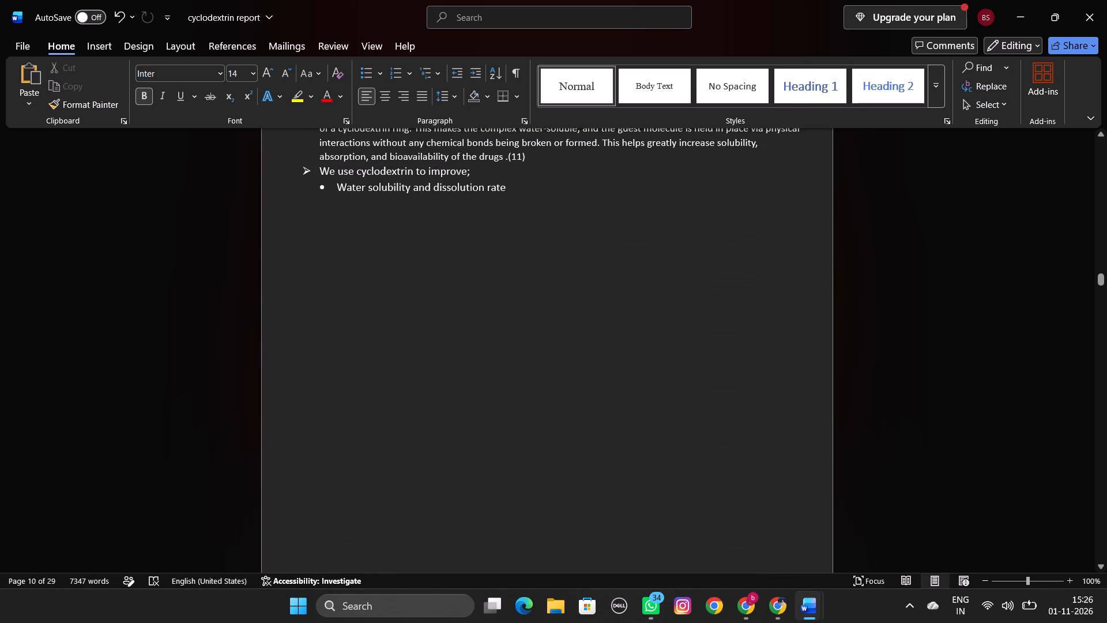
left_click(484, 264)
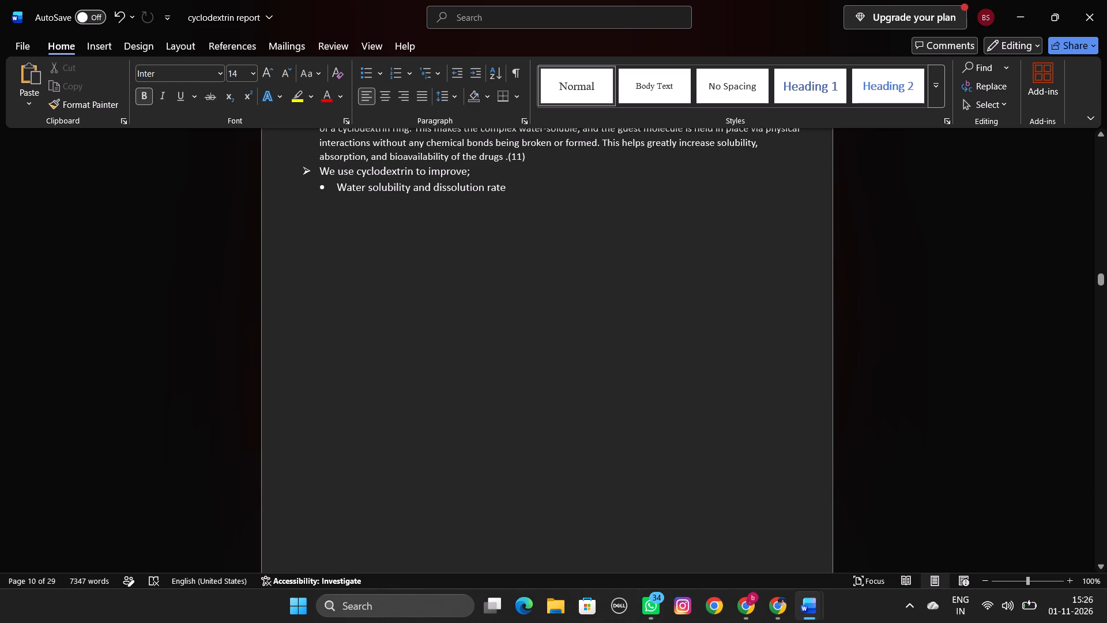
left_click(484, 264)
key("BackSpace")
key("ctrl+v")
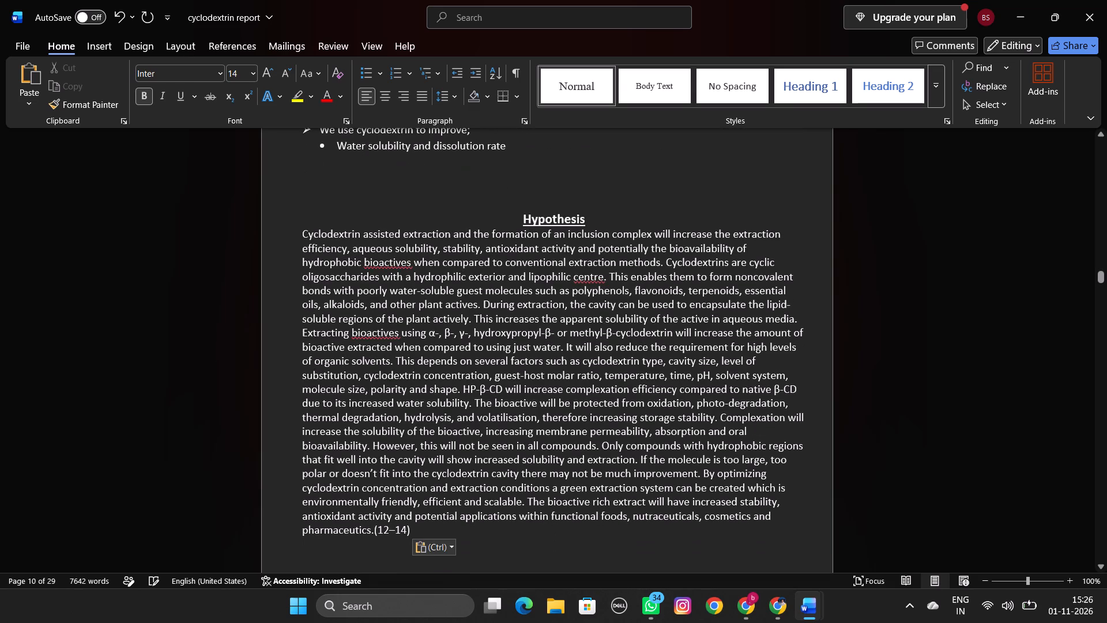
Compare the pasted Hypothesis on page 10 with the original Hypothesis section, and check the pages through Table.no:3.
scroll(495, 445, "down", 9)
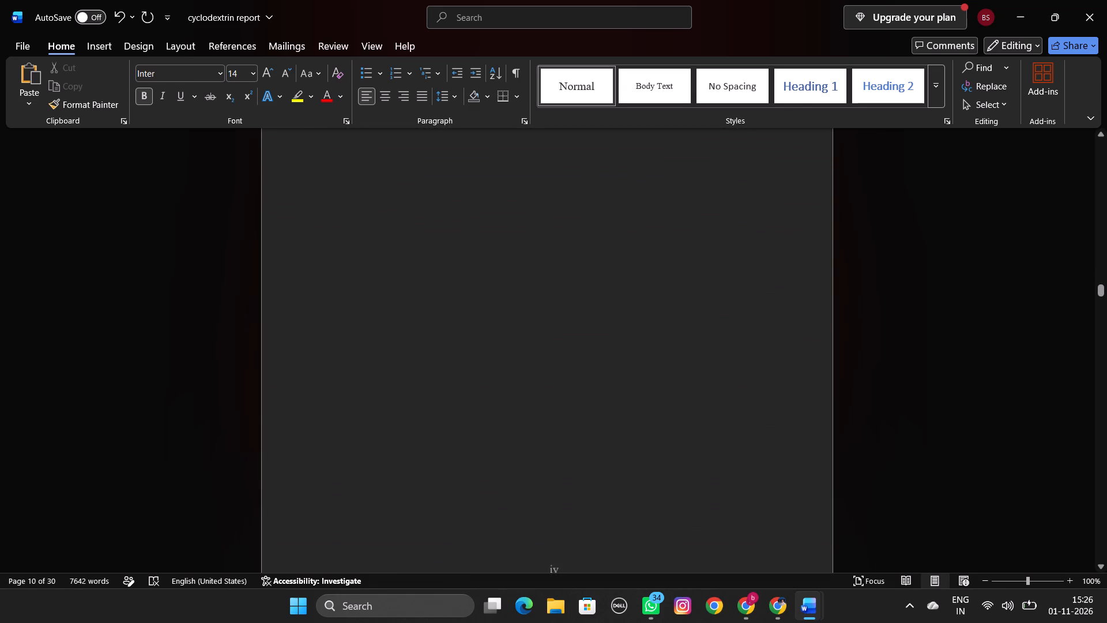
scroll(495, 445, "down", 9)
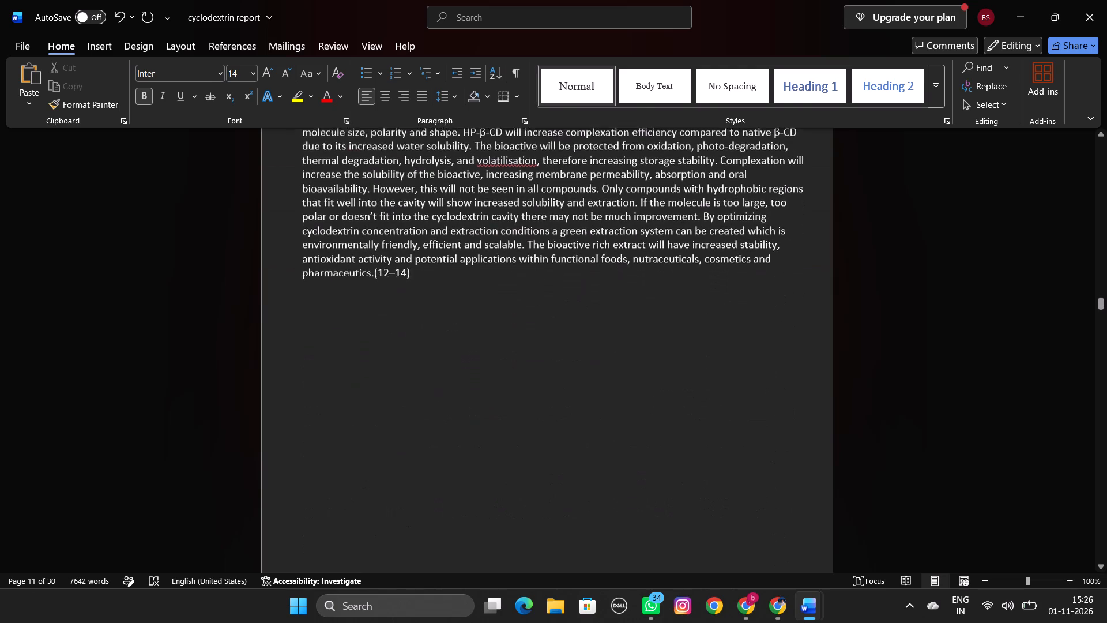
scroll(495, 445, "down", 1)
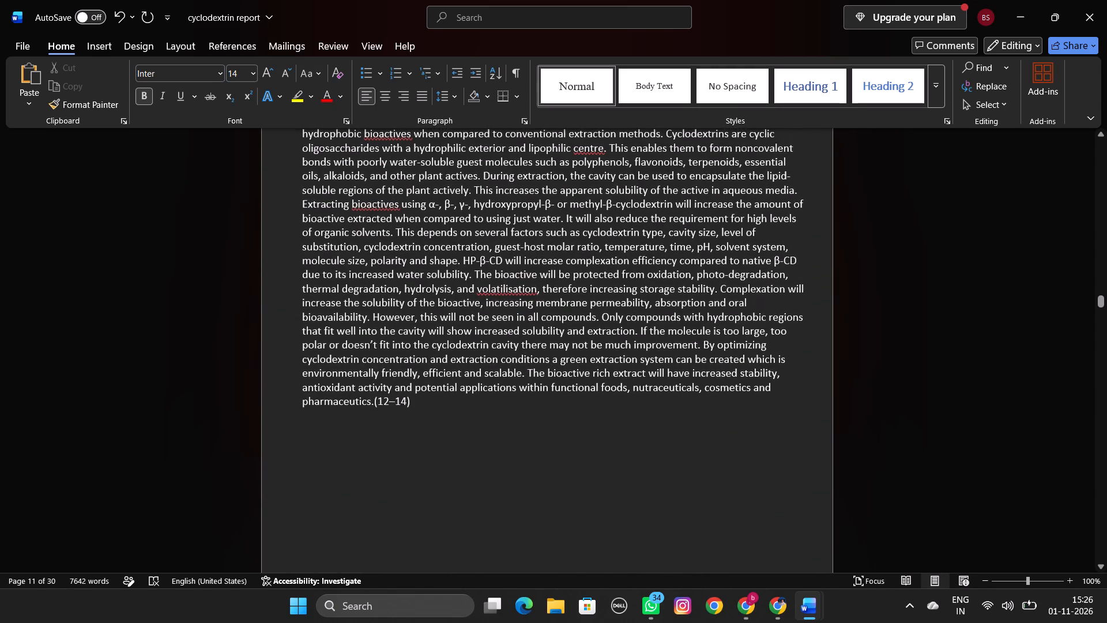
scroll(495, 445, "down", 1)
scroll(495, 445, "up", 1)
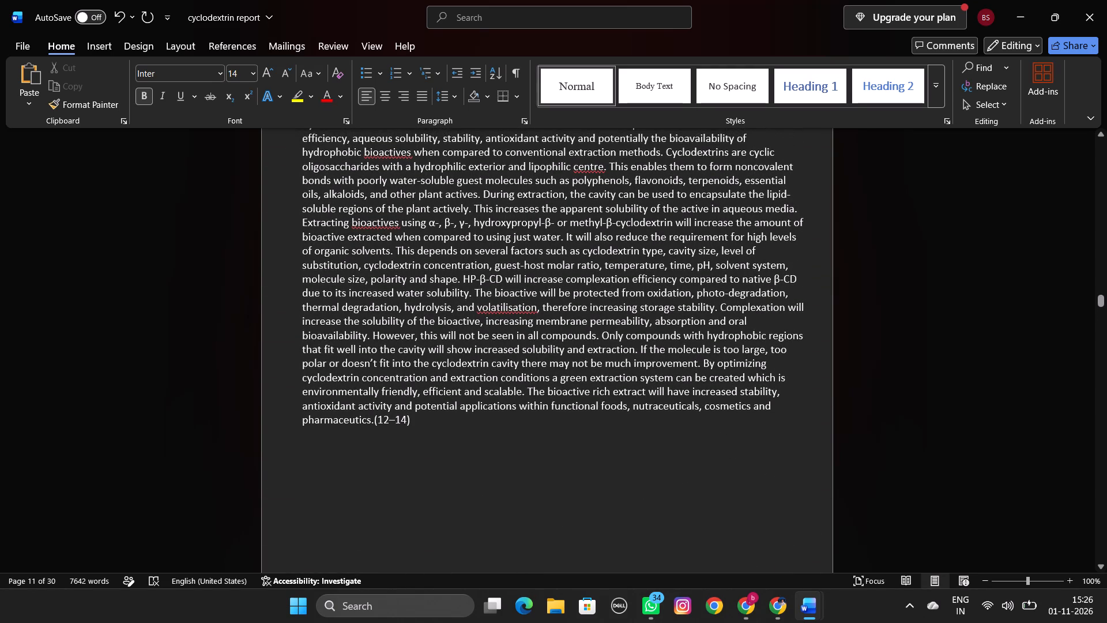
scroll(419, 421, "up", 6)
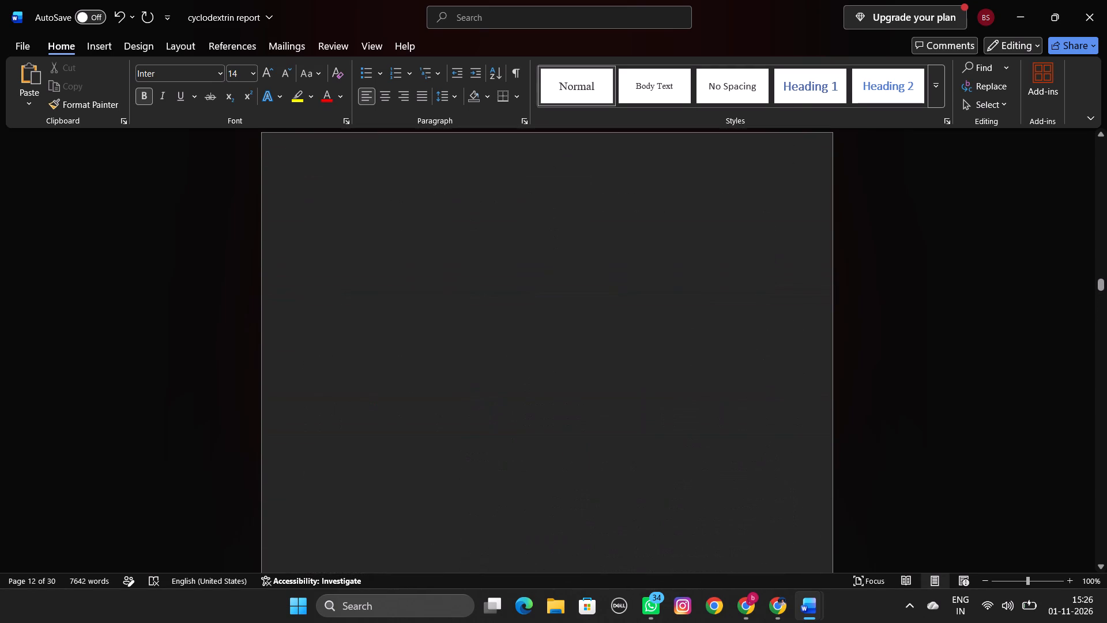
scroll(419, 421, "up", 4)
scroll(419, 421, "down", 7)
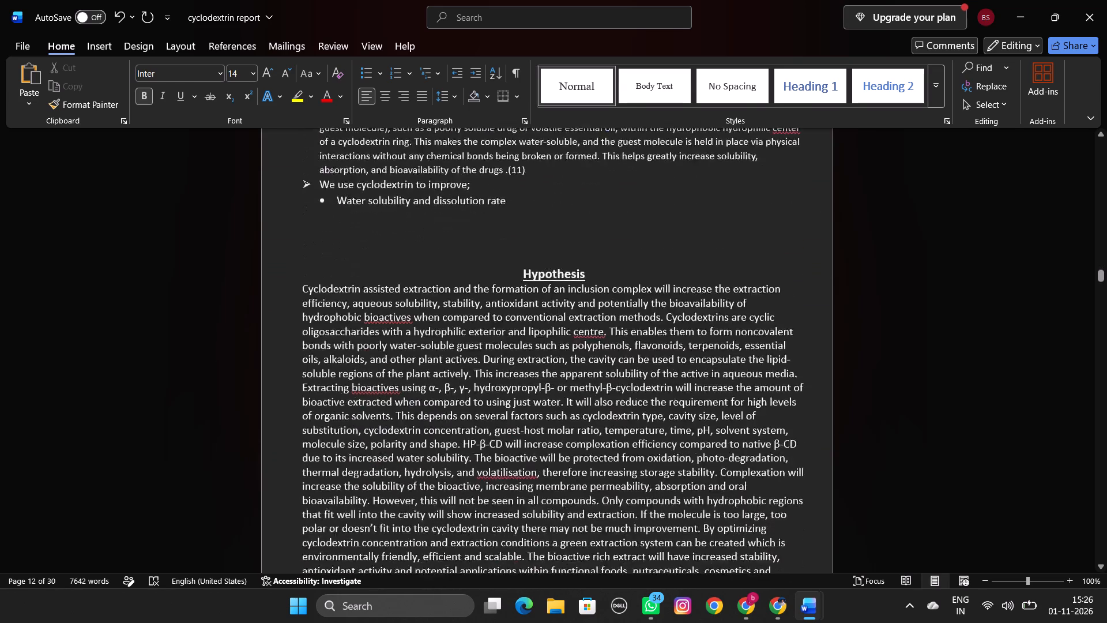
scroll(419, 421, "down", 10)
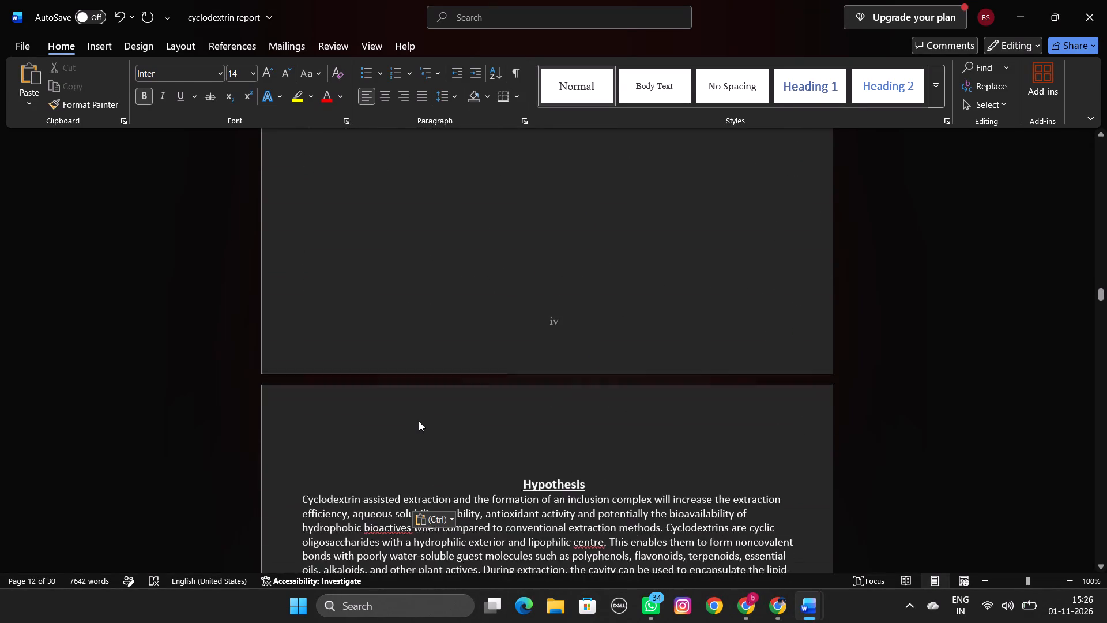
scroll(419, 421, "down", 11)
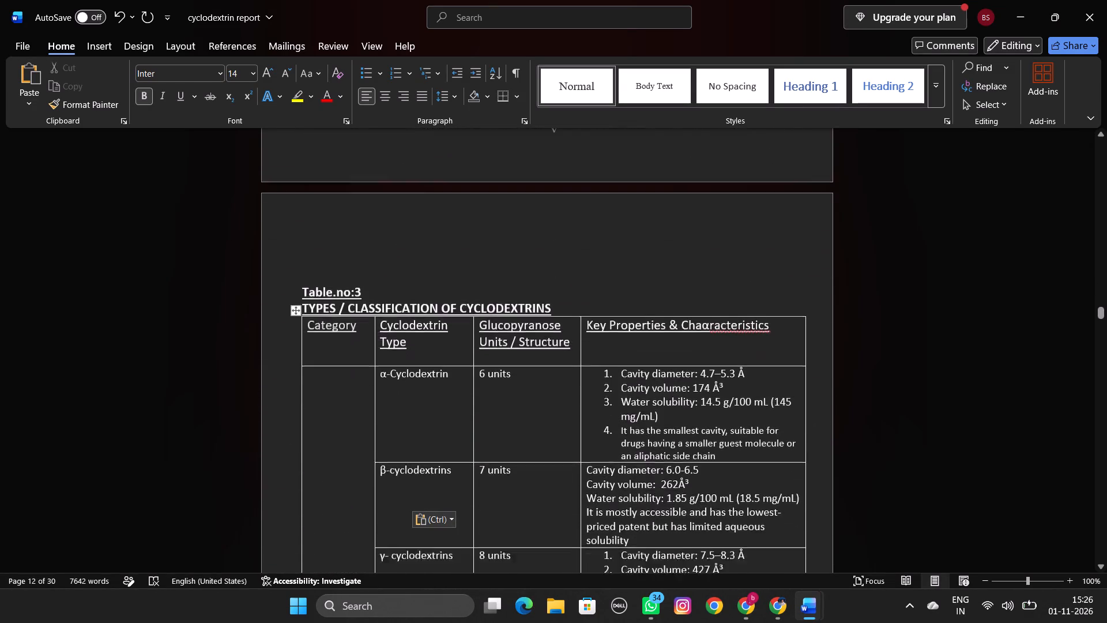
scroll(419, 421, "down", 6)
scroll(419, 421, "up", 11)
Delete the original Hypothesis heading and its full text, through citation (12–14), on page 12.
scroll(419, 421, "down", 2)
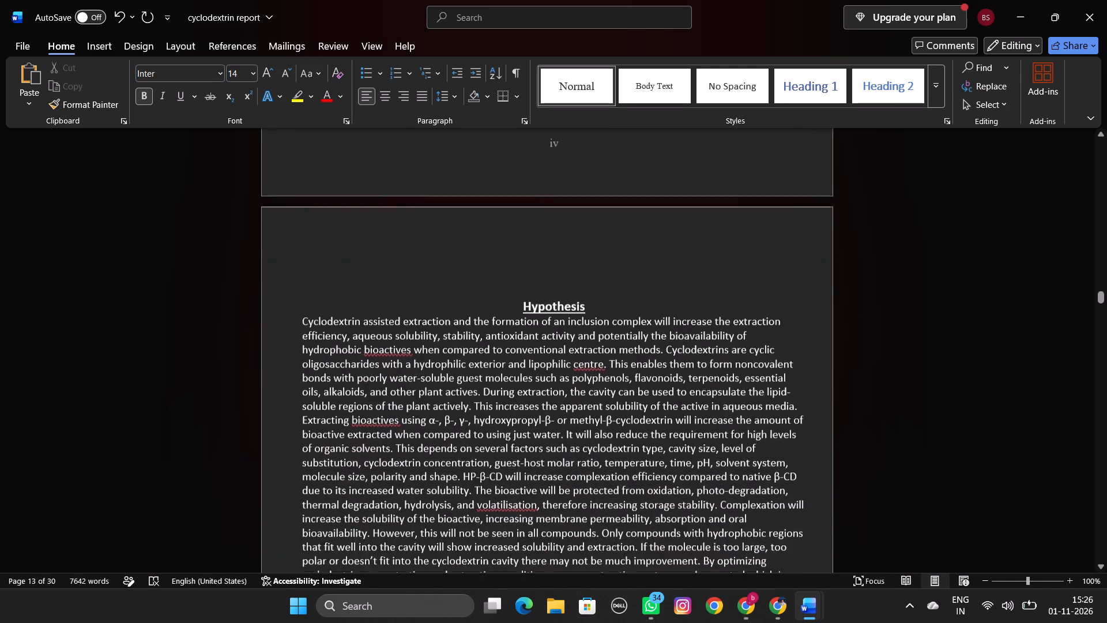
scroll(419, 421, "down", 2)
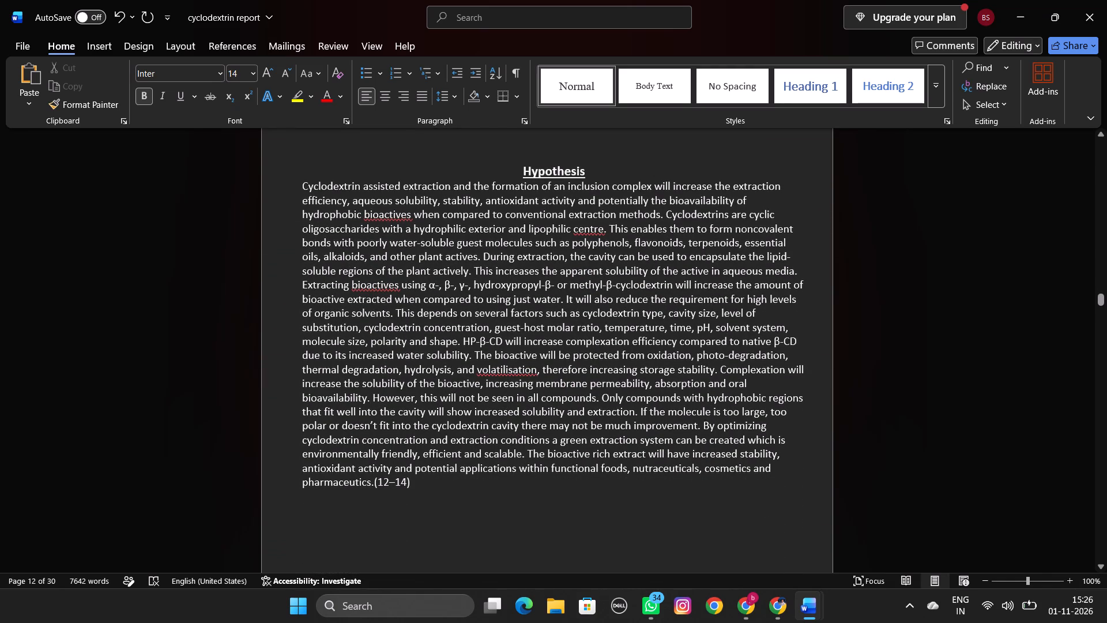
left_click(416, 486)
left_click_drag(416, 489, 362, 465)
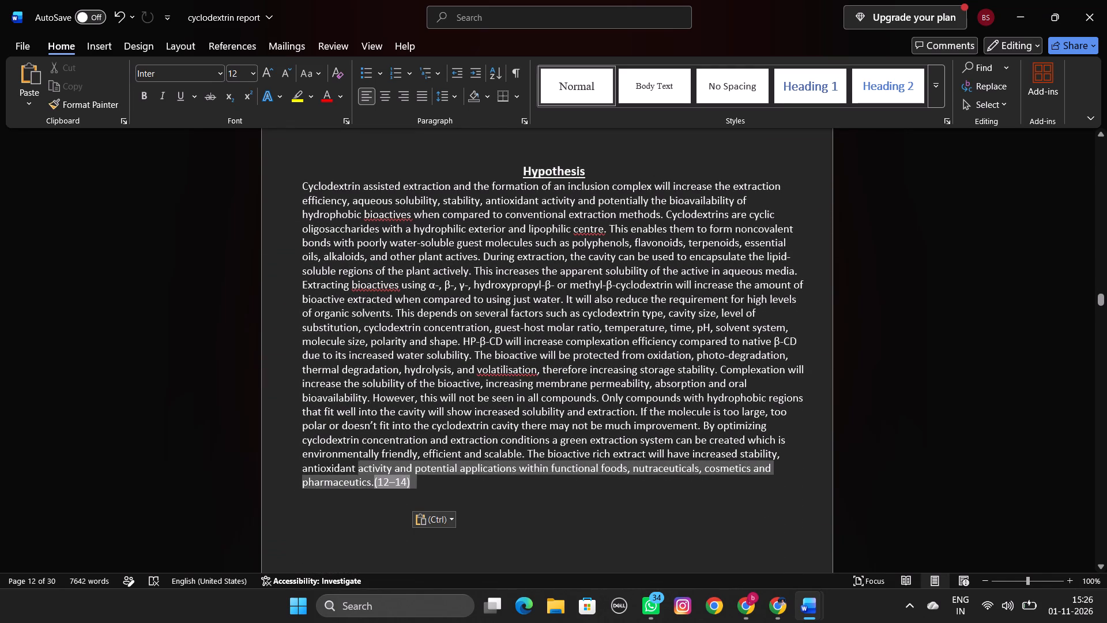
left_click_drag(362, 465, 271, 164)
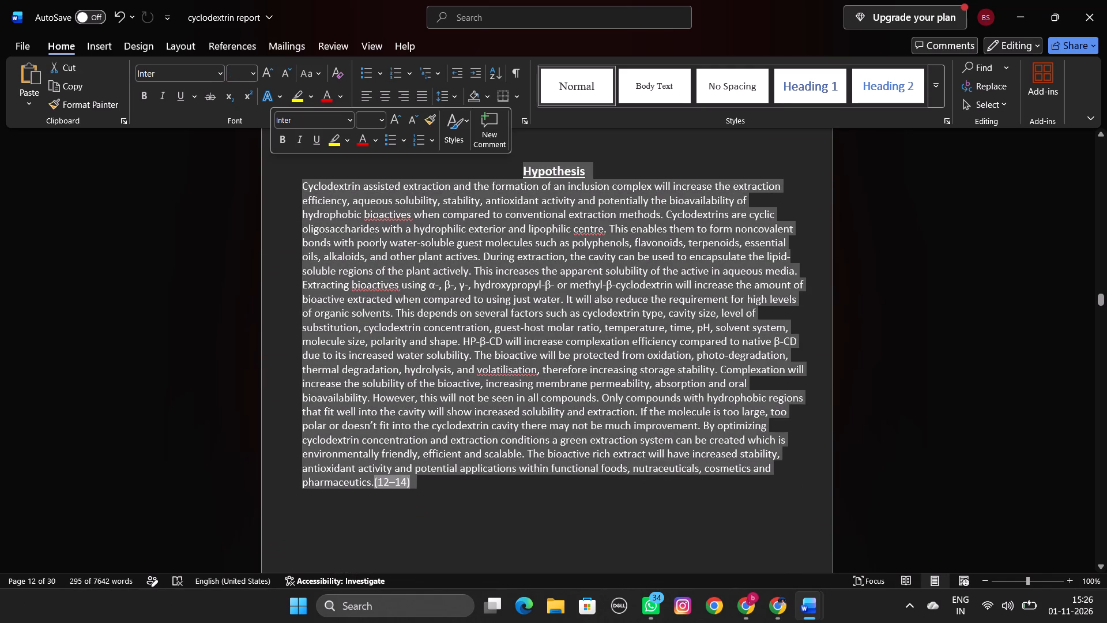
key("BackSpace")
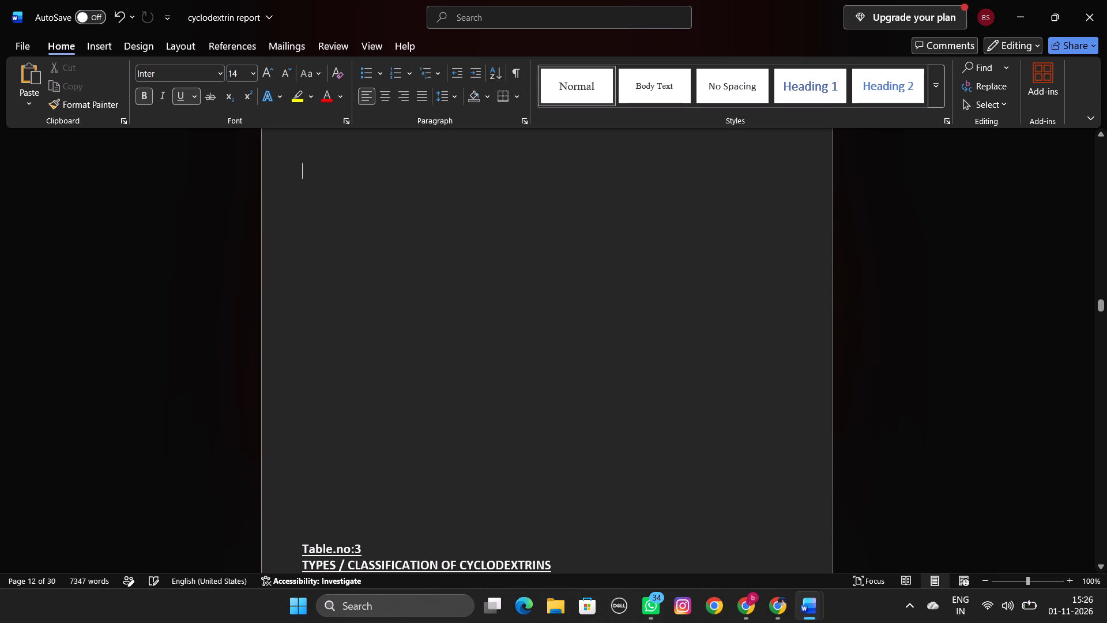
Delete a run of empty lines directly above the Table.no:3 heading on page 12.
scroll(465, 366, "up", 8)
scroll(465, 366, "down", 4)
scroll(493, 302, "down", 2)
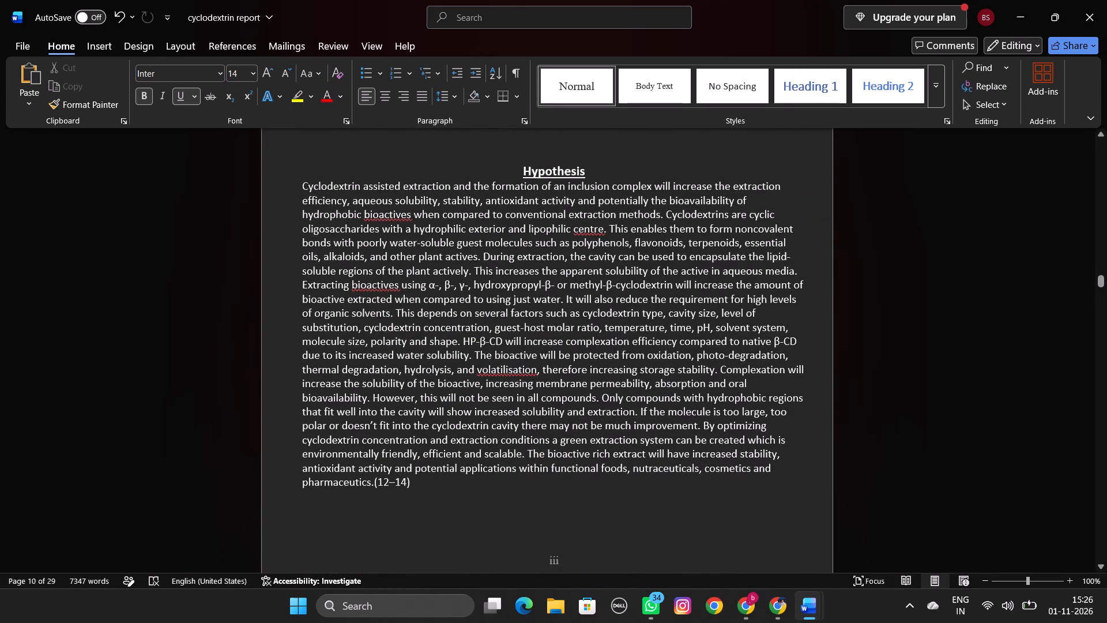
scroll(493, 302, "down", 9)
scroll(493, 302, "up", 2)
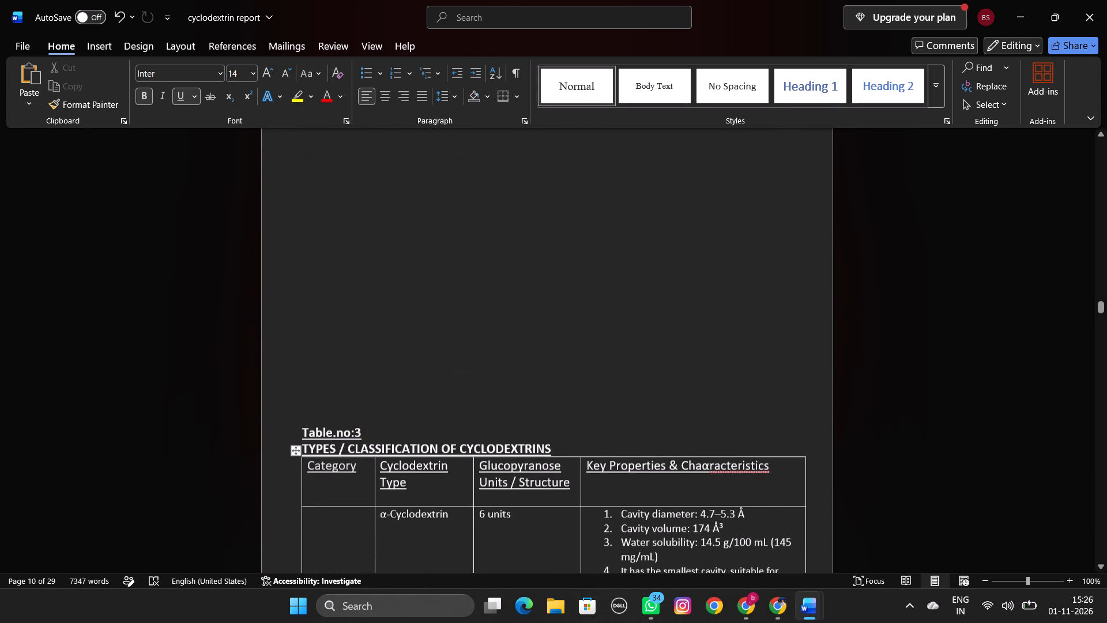
left_click(334, 403)
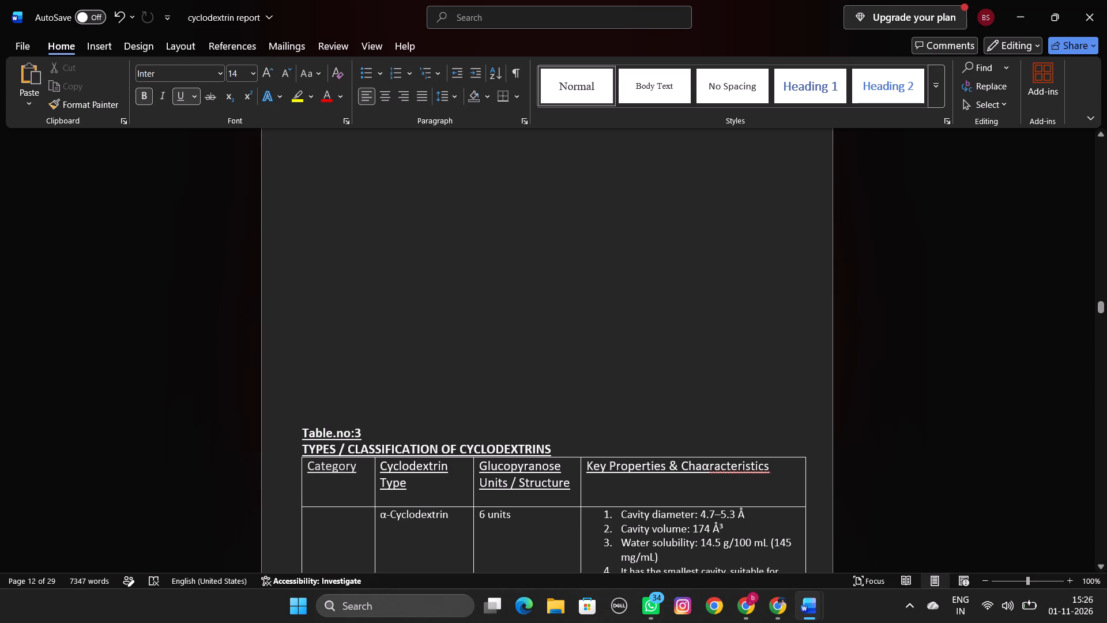
key("BackSpace")
key("BackSpace")
key("BackSpace")
key("BackSpace")
key("BackSpace")
key("BackSpace")
key("BackSpace")
key("BackSpace")
key("BackSpace")
key("BackSpace")
key("BackSpace")
key("BackSpace")
key("BackSpace")
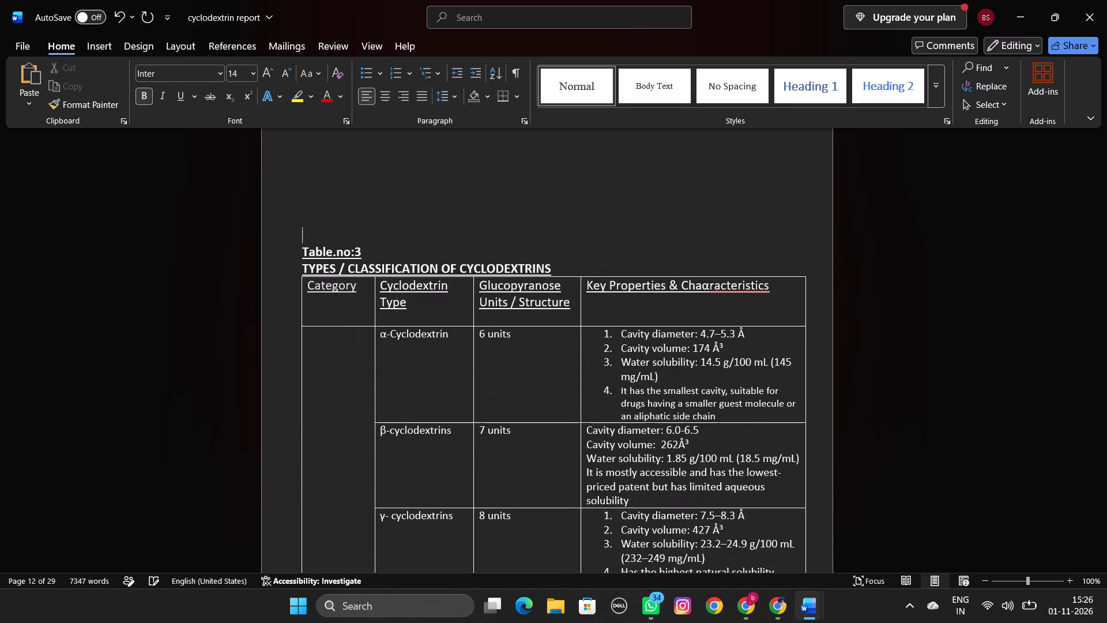
key("BackSpace")
key("BackSpace")
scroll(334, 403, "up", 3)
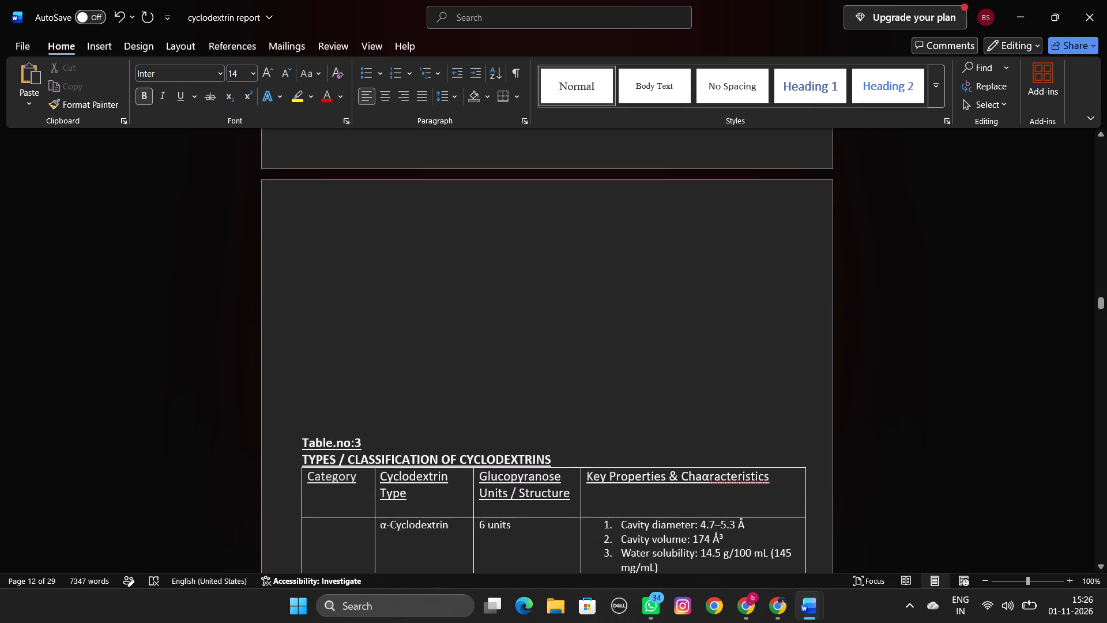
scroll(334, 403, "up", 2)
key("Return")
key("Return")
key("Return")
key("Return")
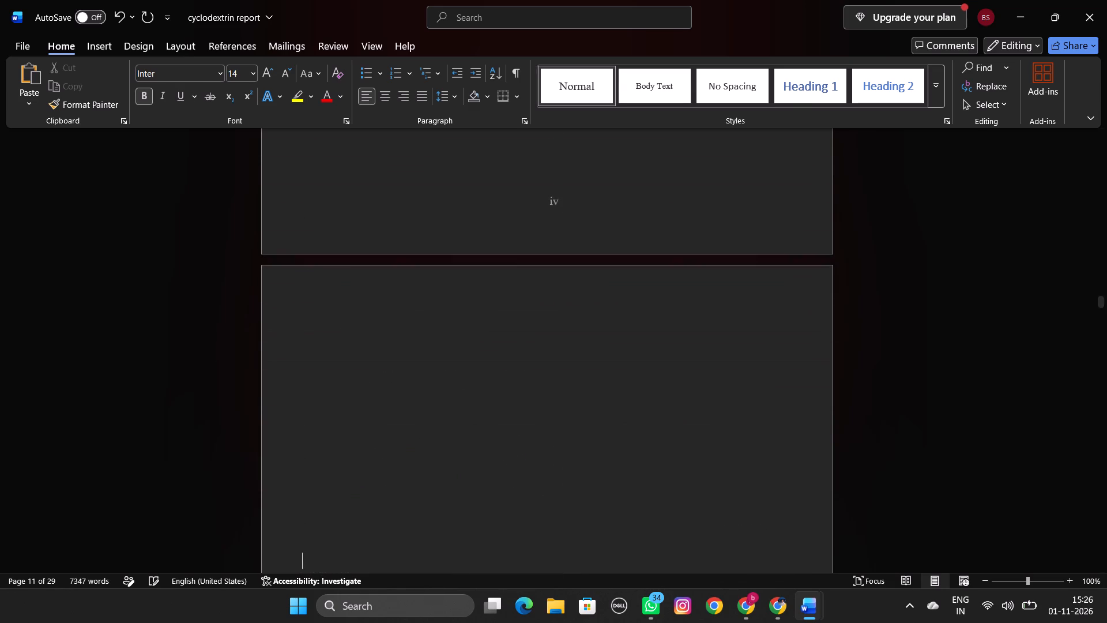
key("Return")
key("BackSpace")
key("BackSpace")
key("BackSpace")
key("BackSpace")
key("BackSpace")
Delete more empty lines before the Table.no:3 heading to pull the start of the classification table up onto page 11.
key("BackSpace")
key("BackSpace")
key("BackSpace")
key("BackSpace")
key("BackSpace")
key("BackSpace")
key("BackSpace")
key("BackSpace")
key("BackSpace")
key("BackSpace")
key("BackSpace")
key("BackSpace")
key("BackSpace")
key("BackSpace")
key("BackSpace")
key("BackSpace")
key("BackSpace")
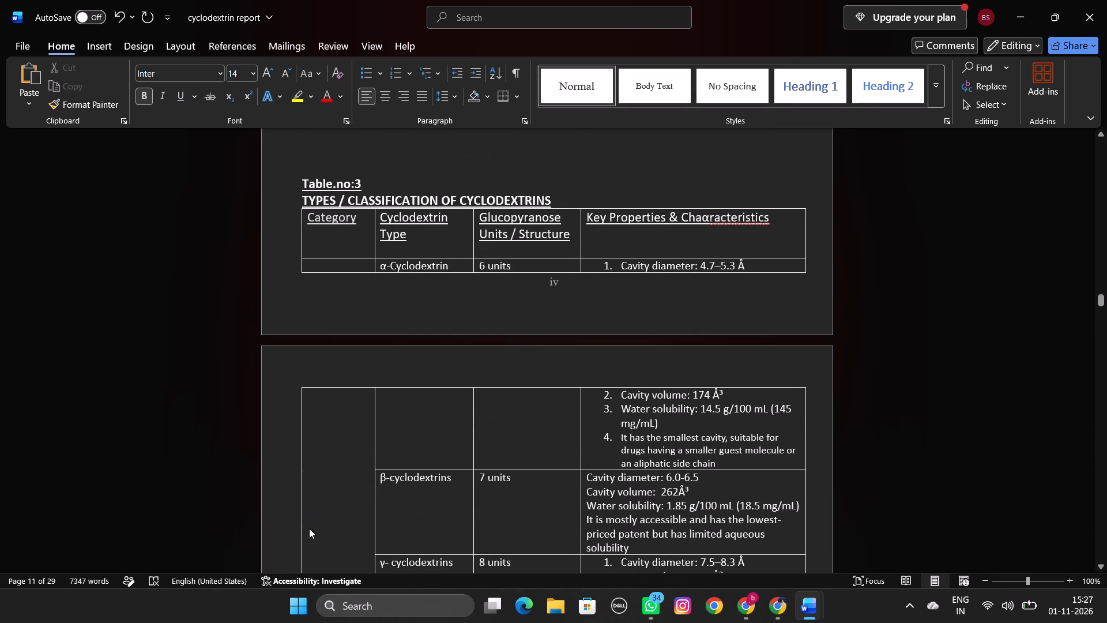
Delete several empty lines in the blank upper part of page 11, after the pasted Hypothesis section.
scroll(411, 292, "up", 4)
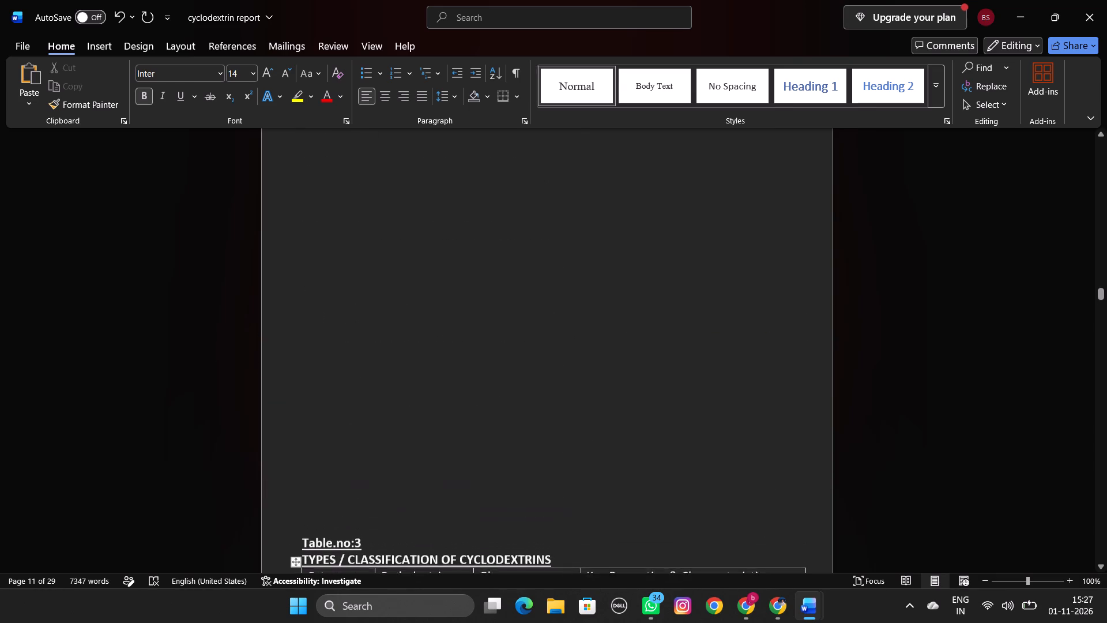
scroll(411, 292, "up", 4)
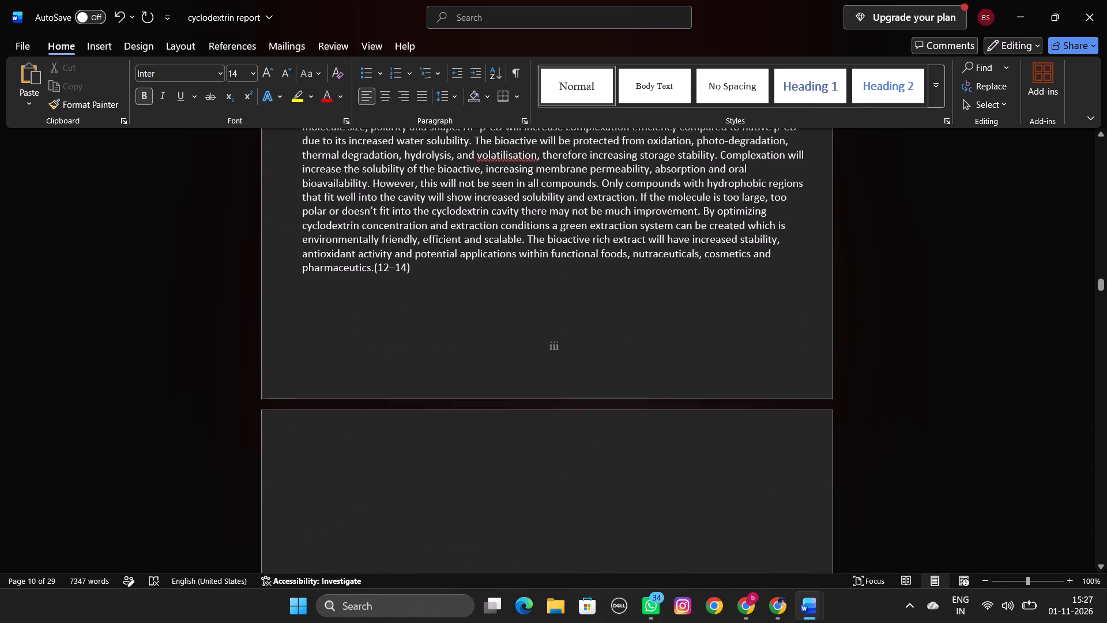
scroll(411, 292, "down", 3)
left_click(326, 230)
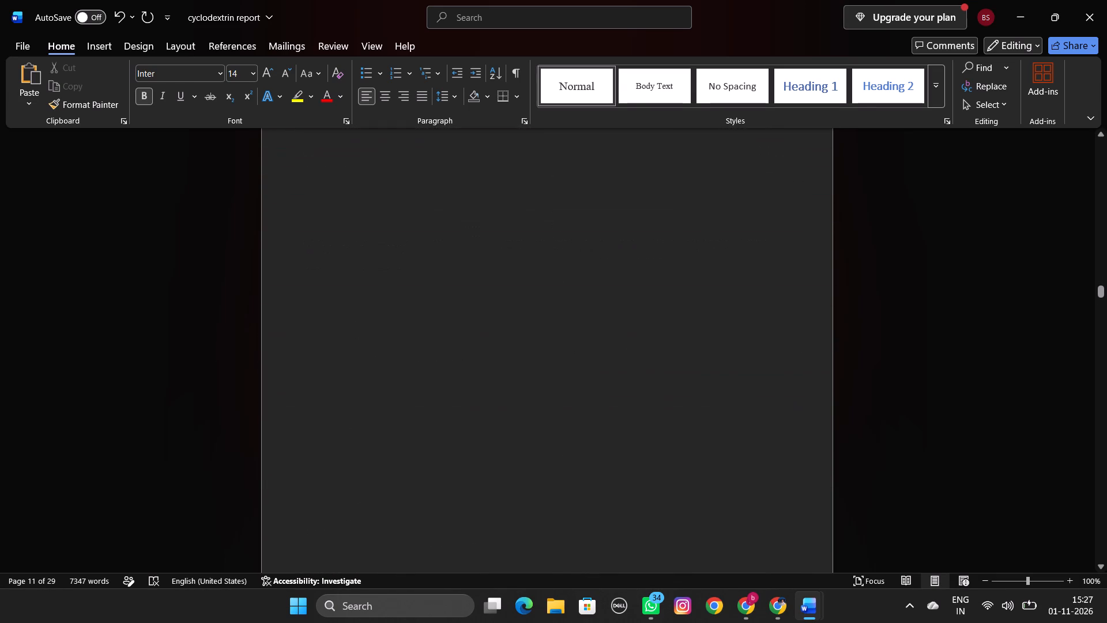
key("Return")
key("Return")
key("BackSpace")
key("BackSpace")
key("BackSpace")
key("BackSpace")
key("BackSpace")
key("BackSpace")
Remove the empty lines just above the Table.no:3 heading to bring the classification table's rows, through Large-Ring Cyclodextrins, onto page 11.
scroll(326, 230, "down", 2)
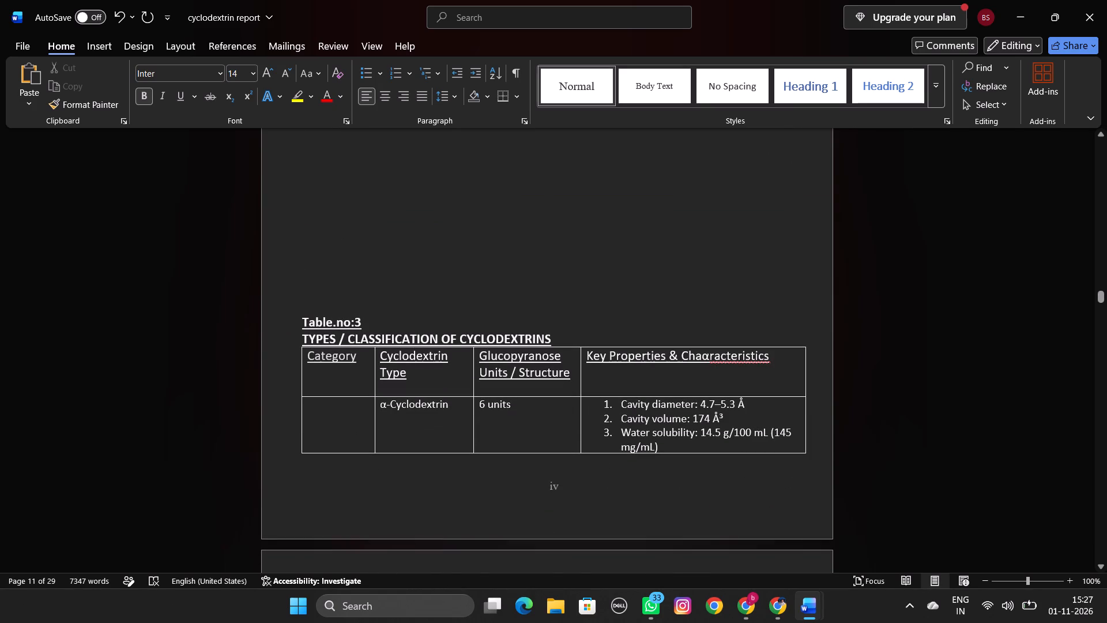
left_click(319, 277)
key("BackSpace")
key("BackSpace")
key("BackSpace")
key("BackSpace")
key("BackSpace")
key("BackSpace")
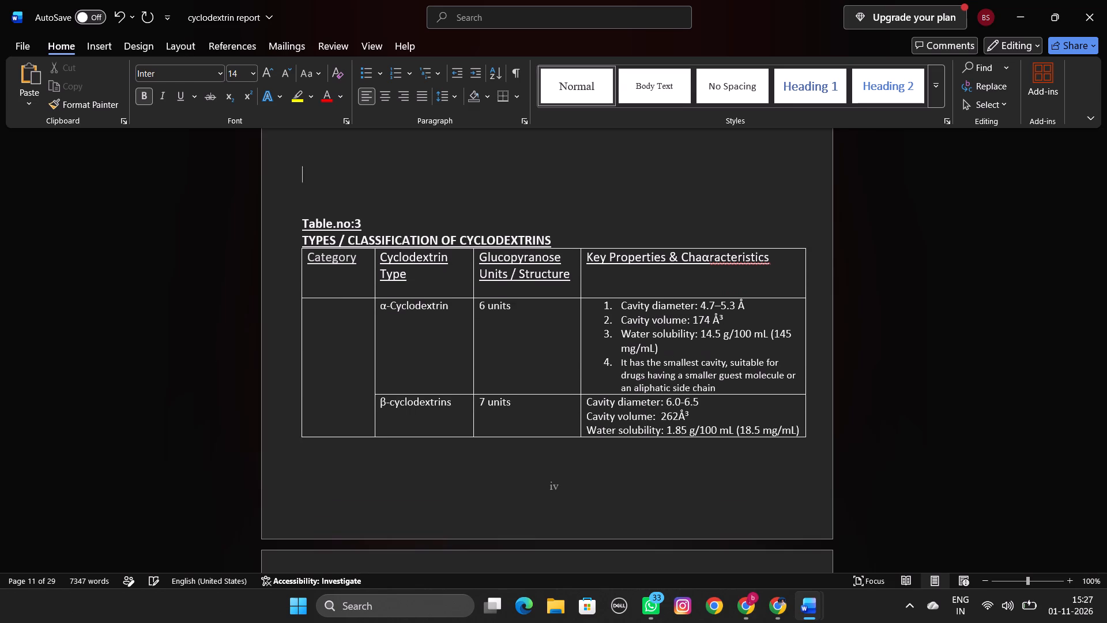
key("BackSpace")
key("BackSpace")
key("BackSpace")
key("BackSpace")
key("BackSpace")
key("BackSpace")
key("BackSpace")
key("BackSpace")
key("BackSpace")
key("BackSpace")
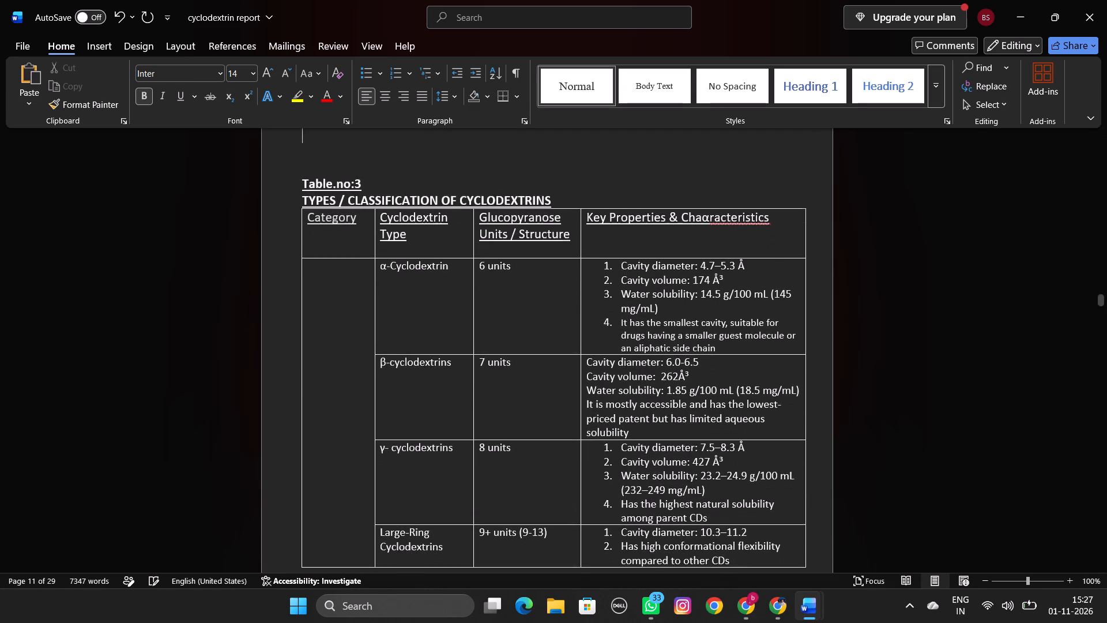
key("BackSpace")
key("BackSpace")
key("BackSpace")
key("BackSpace")
Delete the remaining empty lines between the Hypothesis text and Table.no:3, bringing the table heading to the top of page 11.
scroll(319, 277, "up", 1)
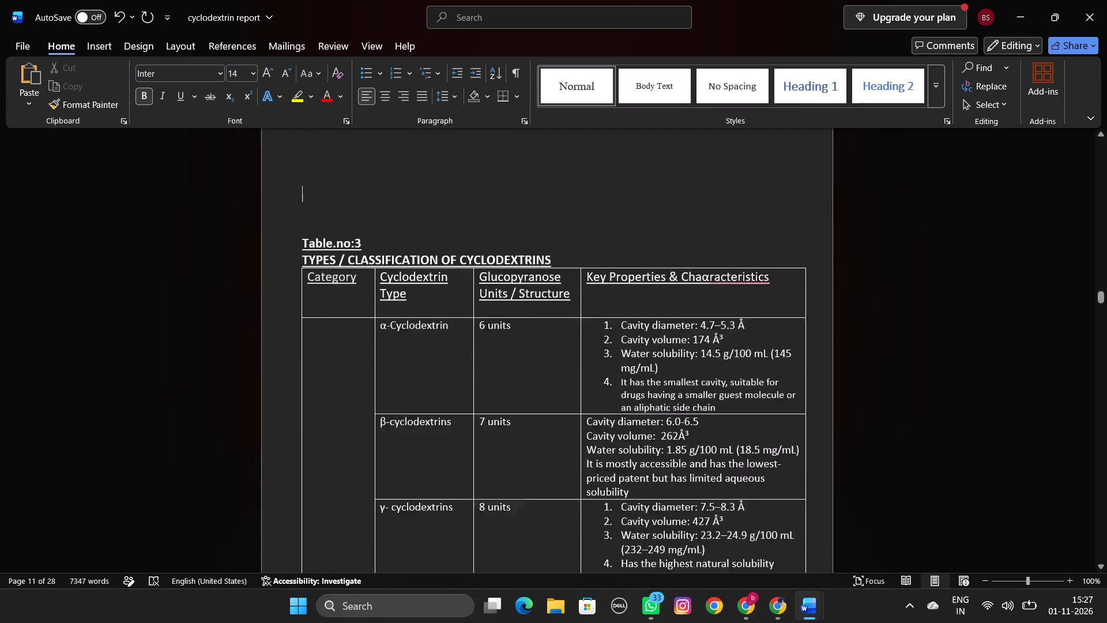
scroll(319, 277, "up", 3)
scroll(319, 277, "down", 1)
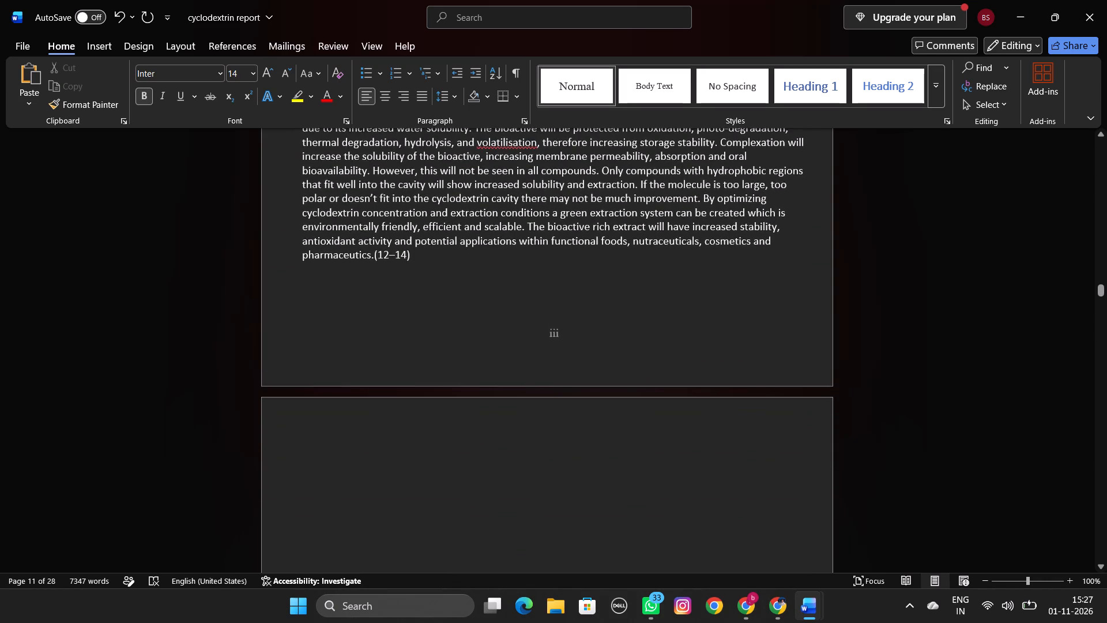
key("BackSpace")
key("BackSpace")
key("BackSpace")
key("BackSpace")
key("BackSpace")
key("BackSpace")
key("BackSpace")
key("BackSpace")
key("BackSpace")
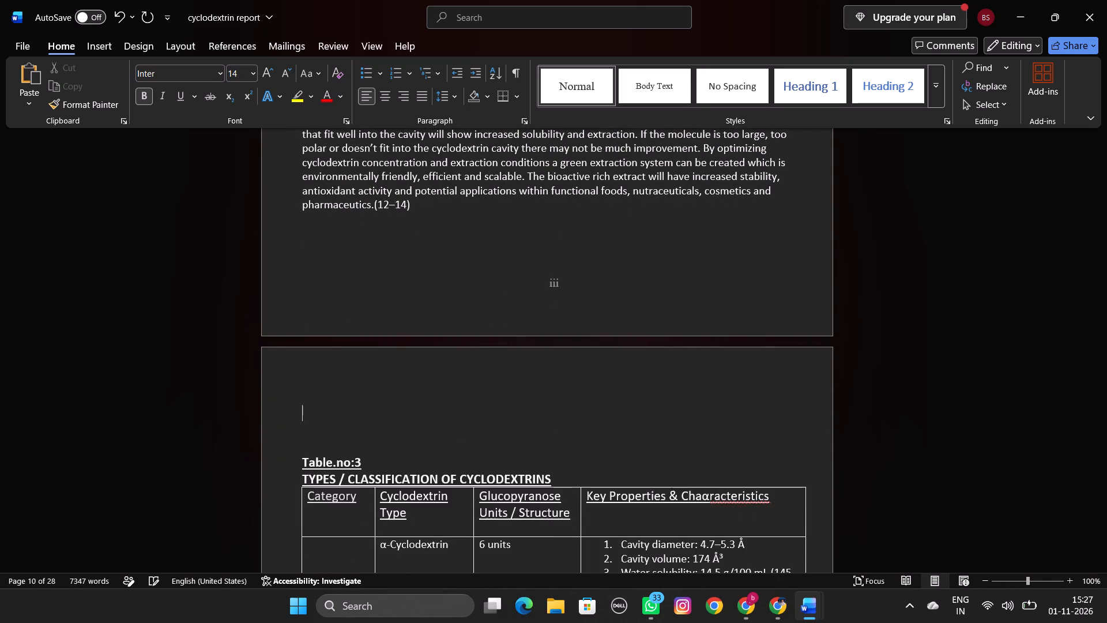
key("BackSpace")
key("BackSpace")
key("BackSpace")
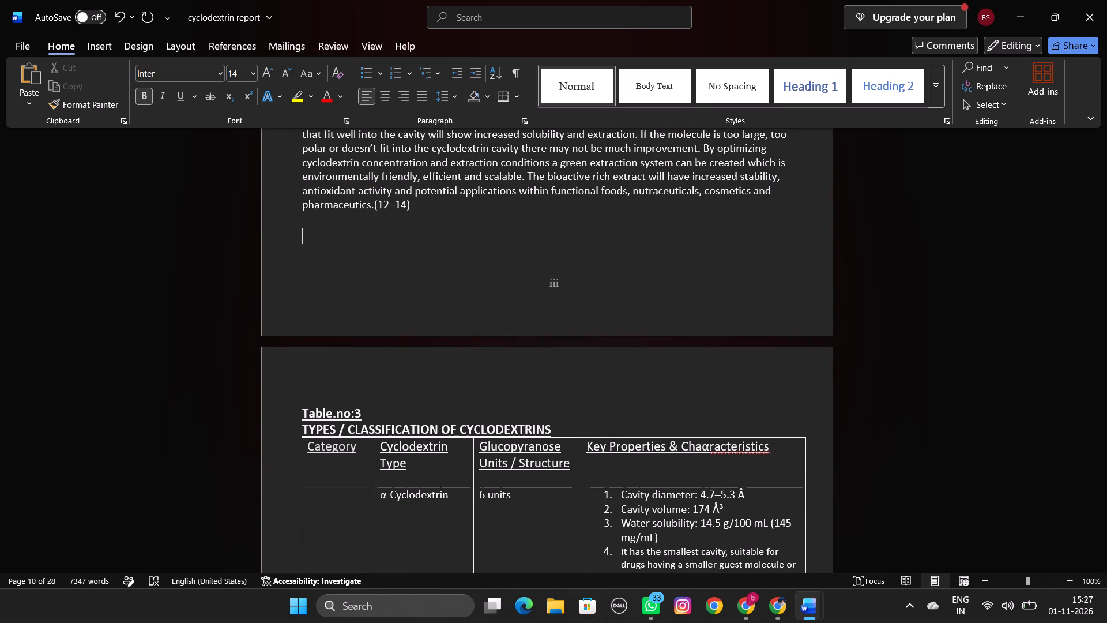
Review the report's page layout from the Table.no:3 classification table through the structure figures and preparation methods to the Table.no:5 evaluation methods.
scroll(319, 277, "down", 7)
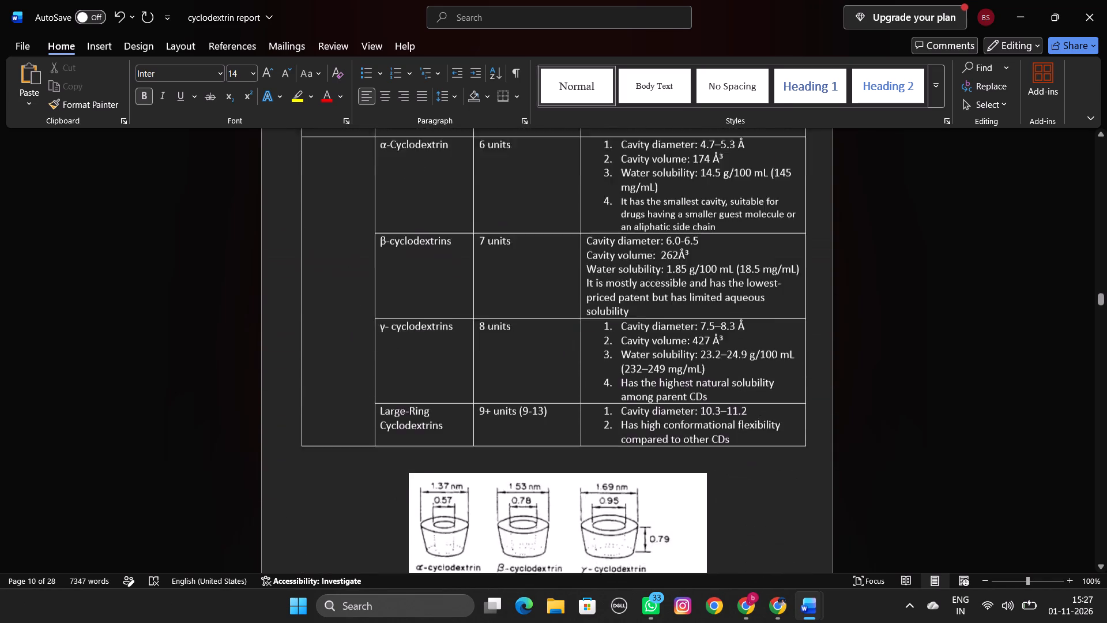
scroll(319, 277, "down", 6)
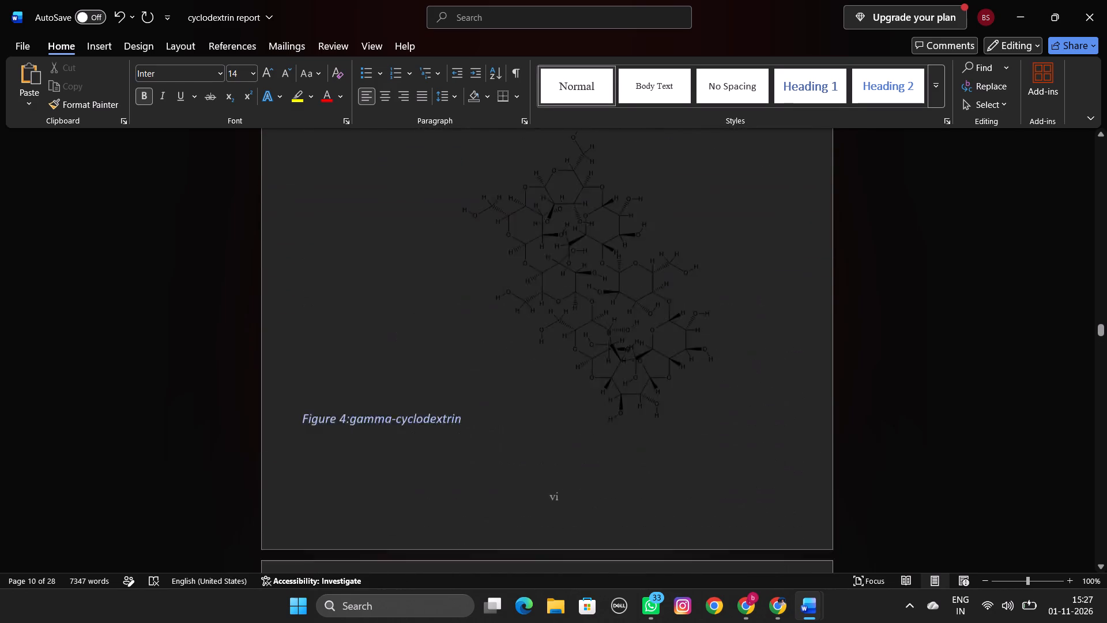
scroll(319, 277, "down", 3)
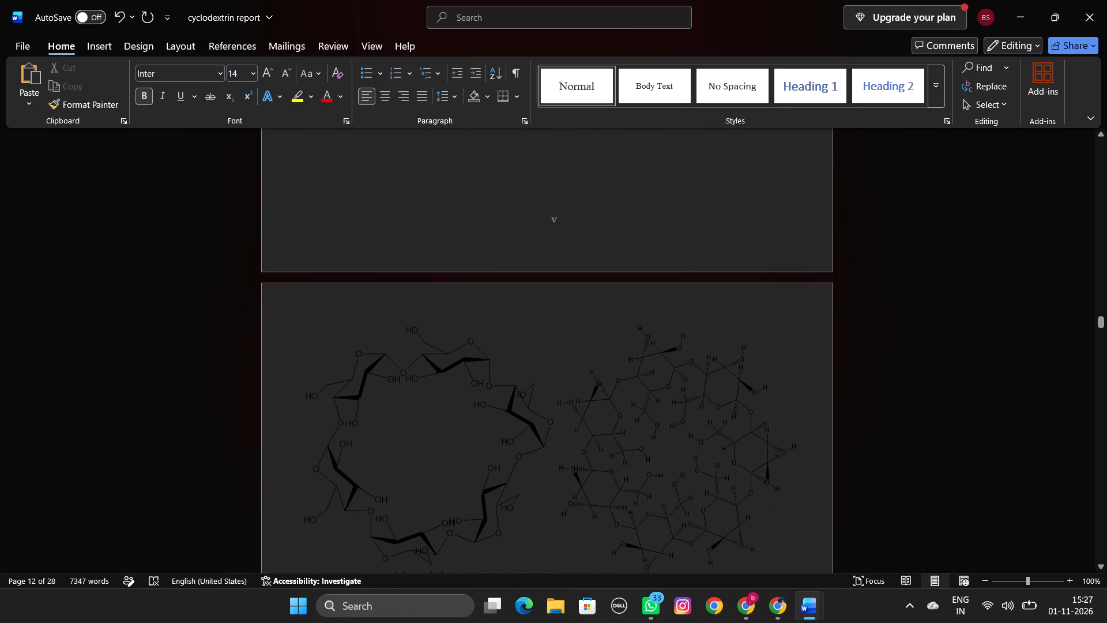
scroll(319, 277, "down", 4)
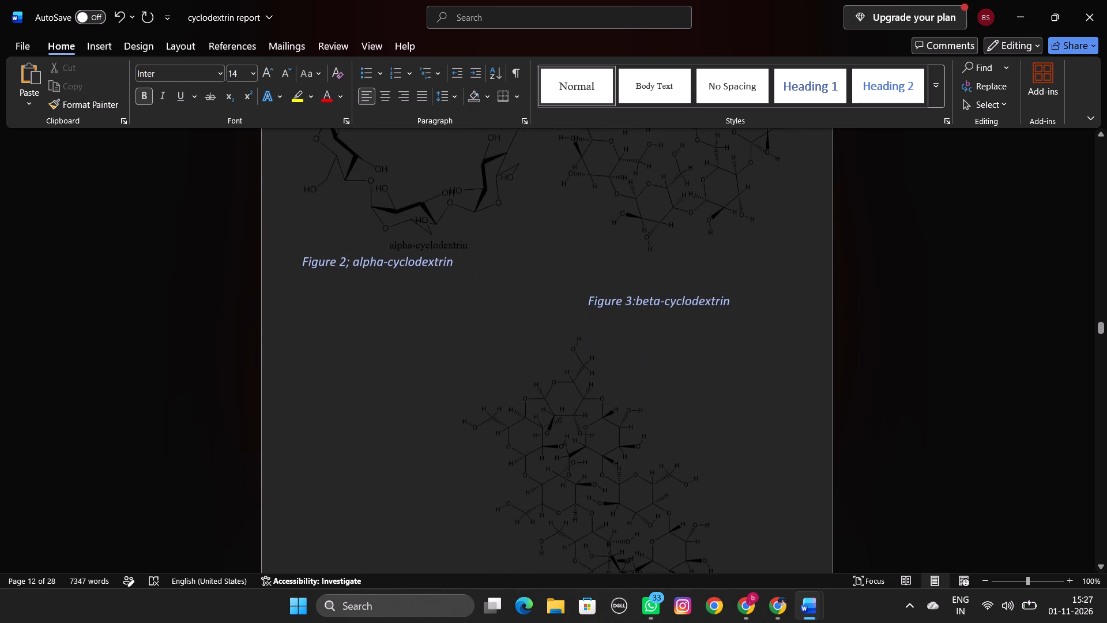
scroll(319, 277, "down", 5)
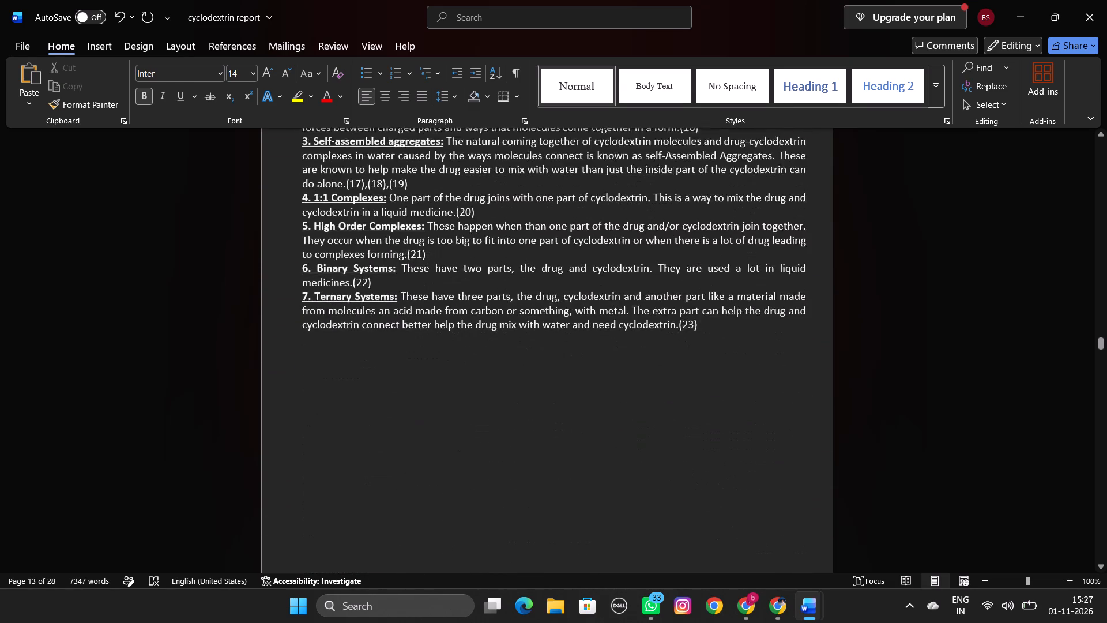
scroll(319, 277, "down", 2)
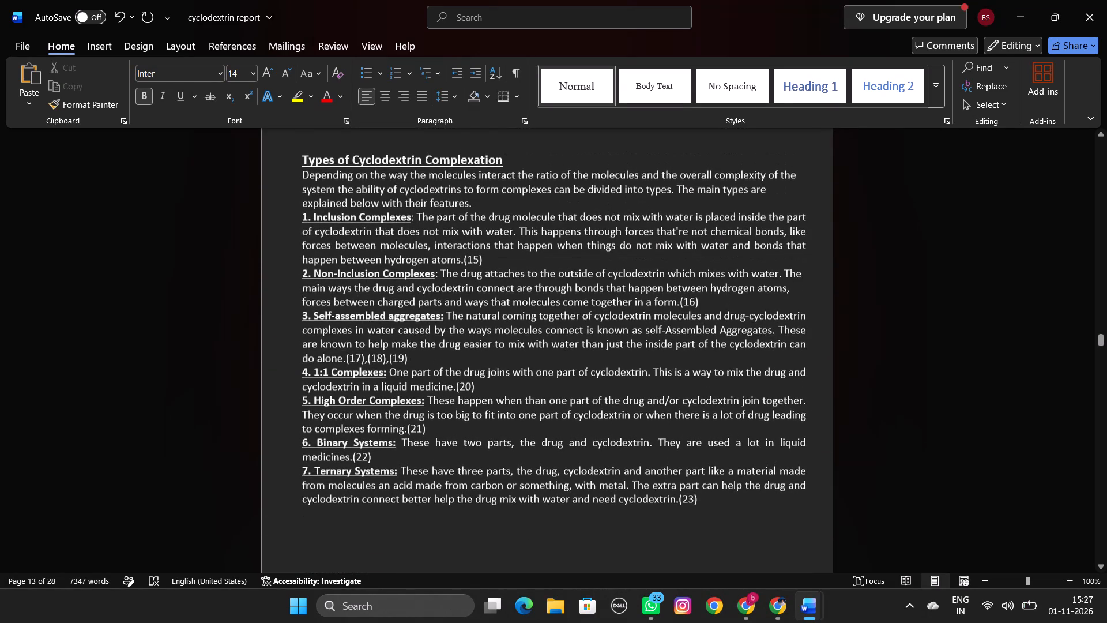
scroll(319, 277, "down", 5)
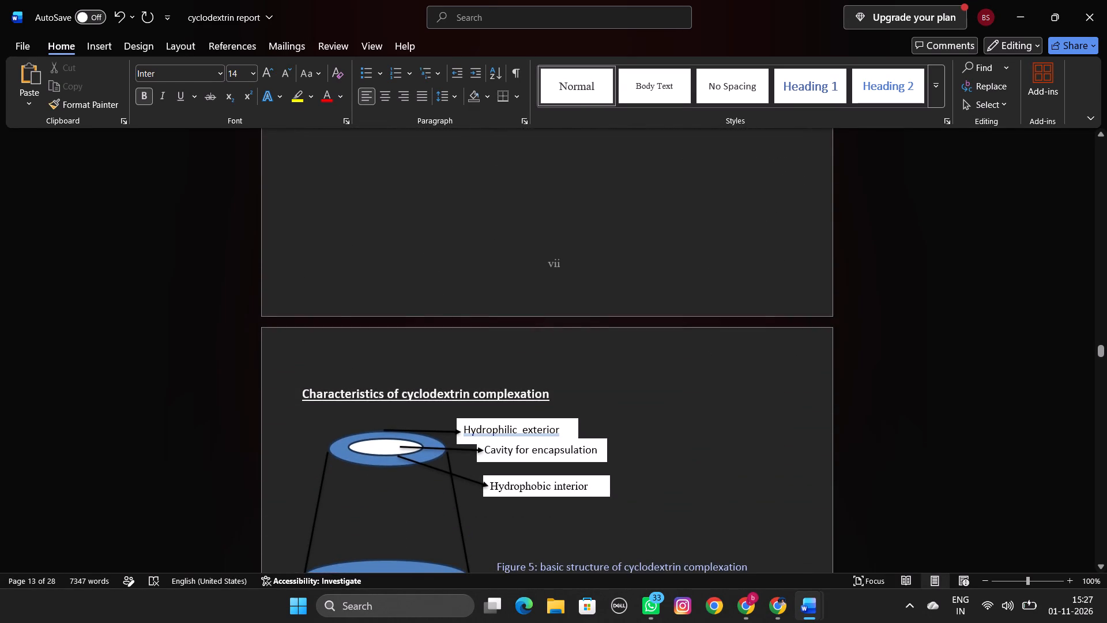
scroll(319, 277, "down", 8)
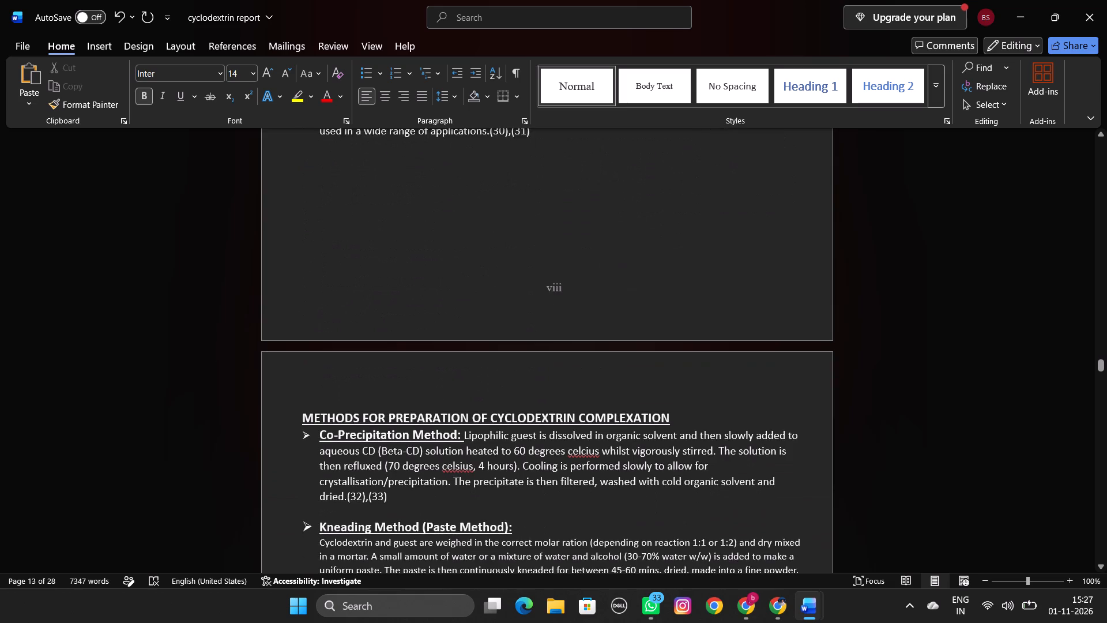
scroll(319, 277, "down", 9)
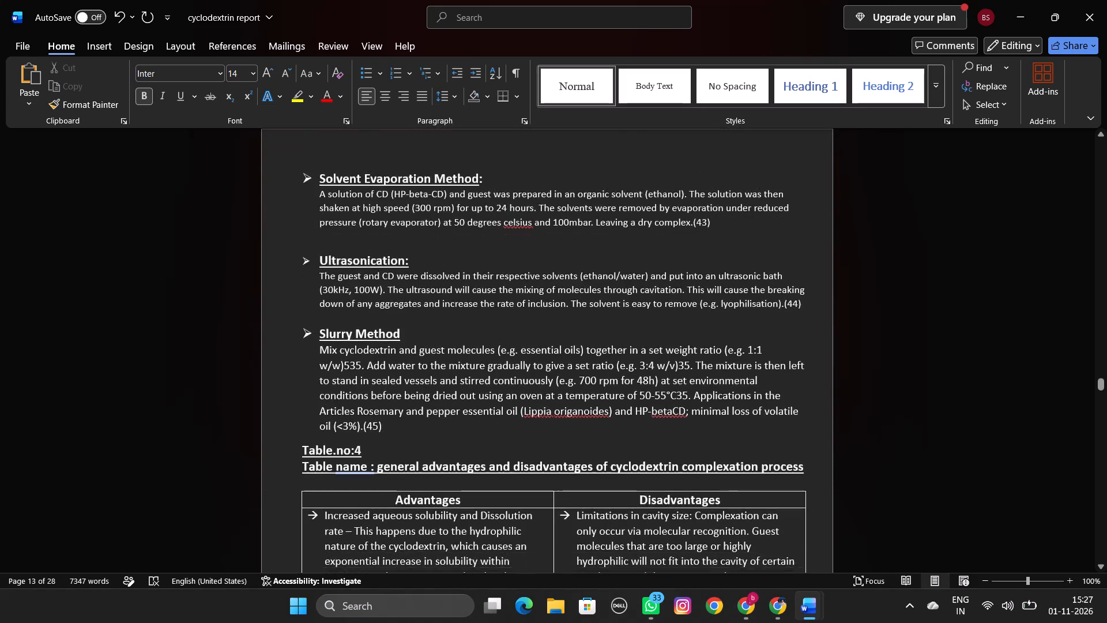
scroll(319, 277, "down", 8)
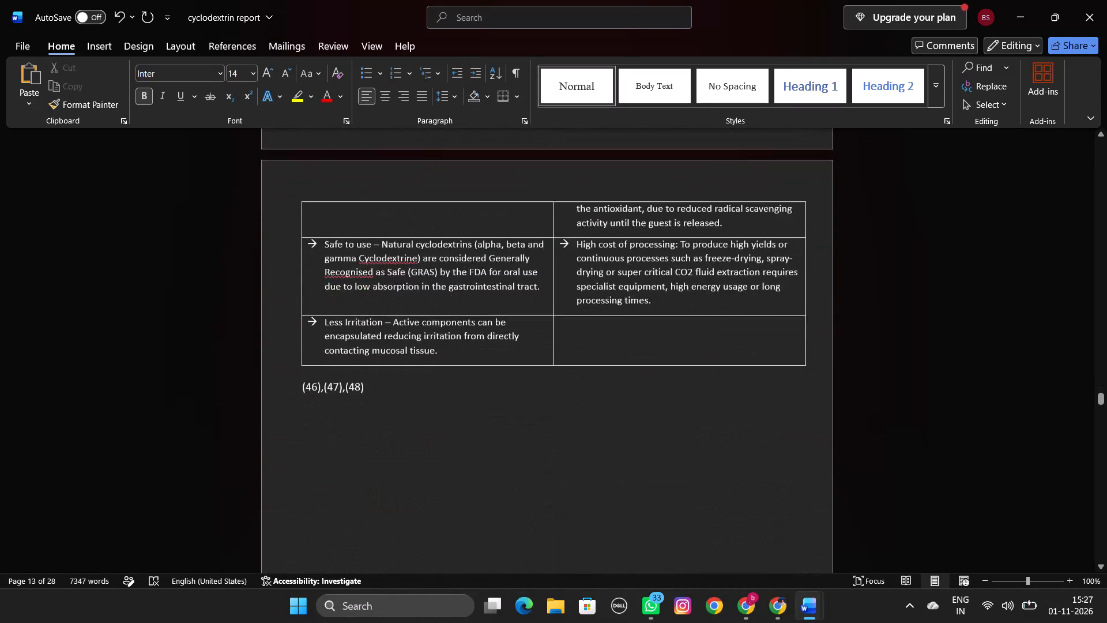
scroll(319, 277, "down", 1)
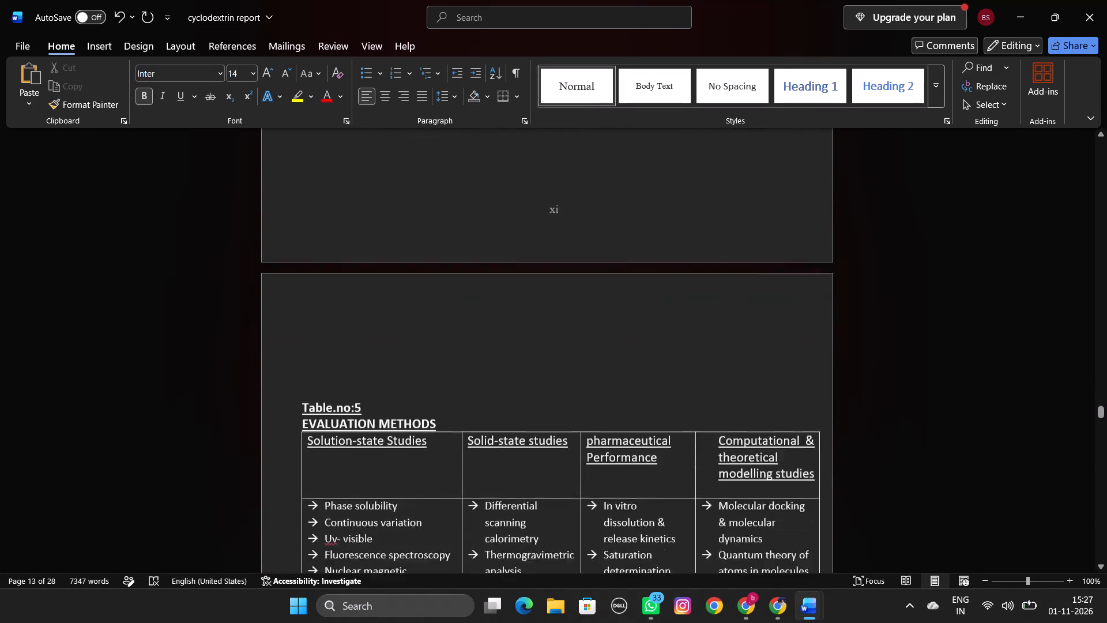
scroll(319, 277, "down", 1)
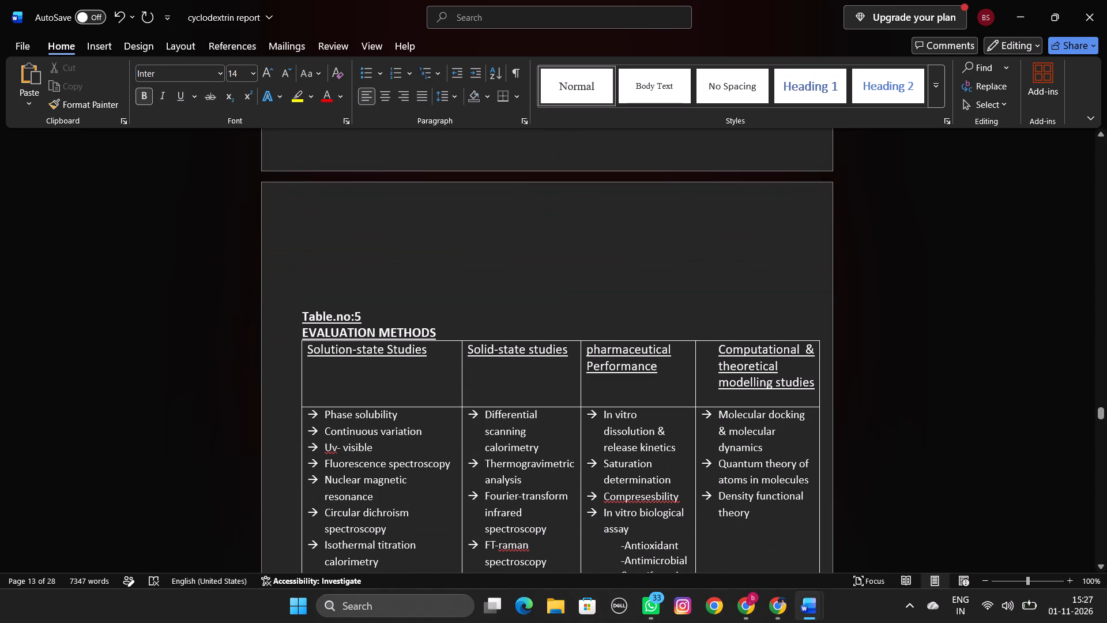
Look back from Table.no:5 over the Table.no:4 advantages and disadvantages pages to the Spray-Drying Method, checking the spacing between sections.
scroll(319, 277, "up", 4)
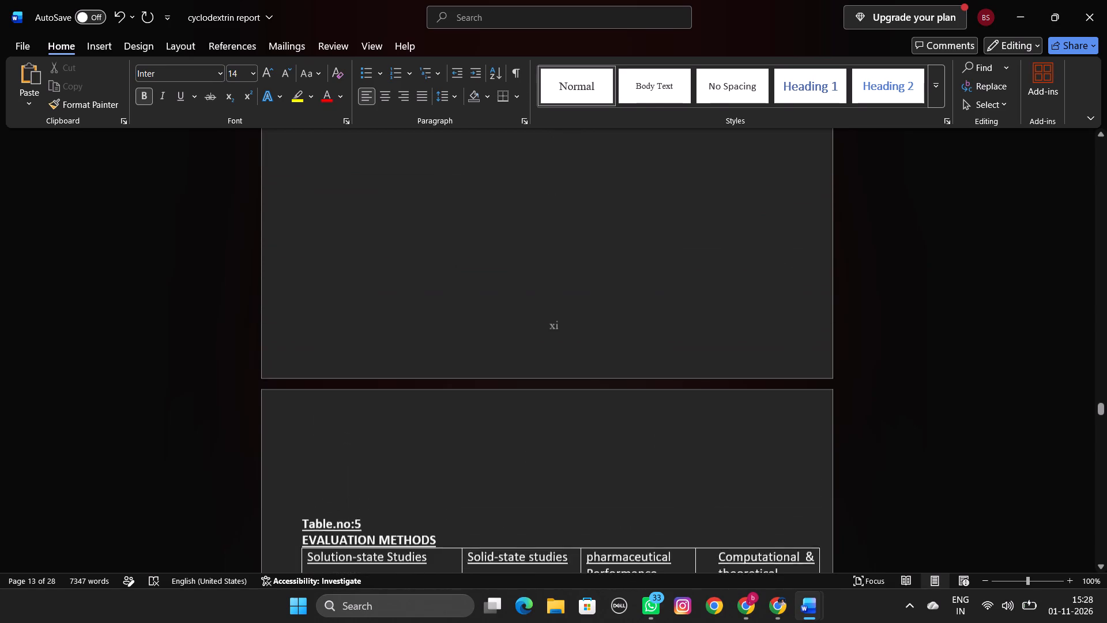
scroll(319, 277, "up", 5)
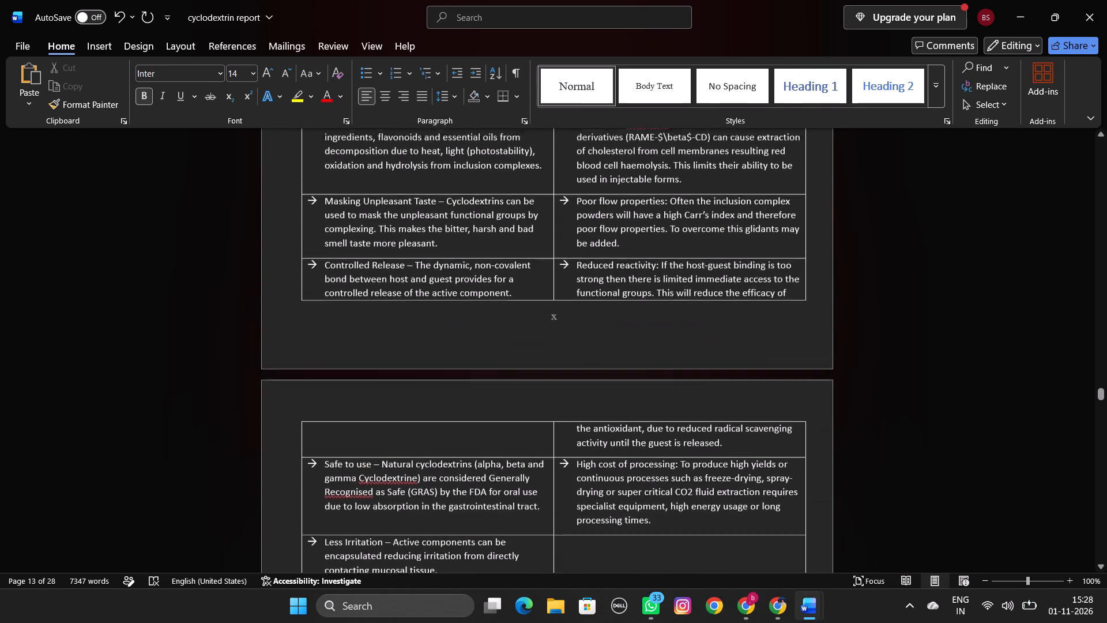
scroll(319, 277, "up", 3)
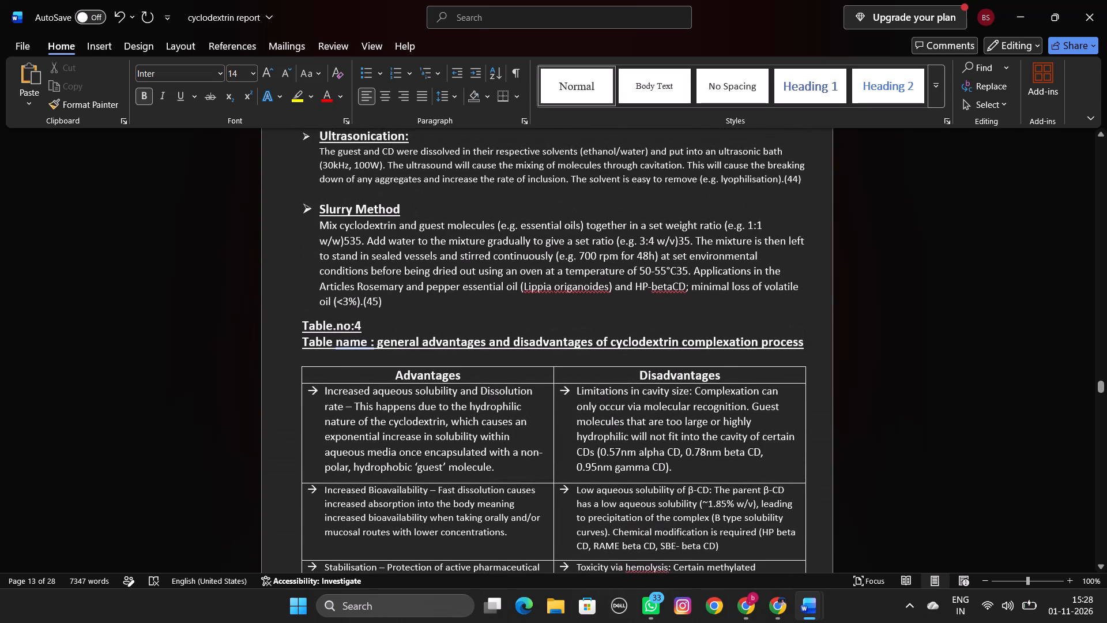
scroll(319, 277, "up", 1)
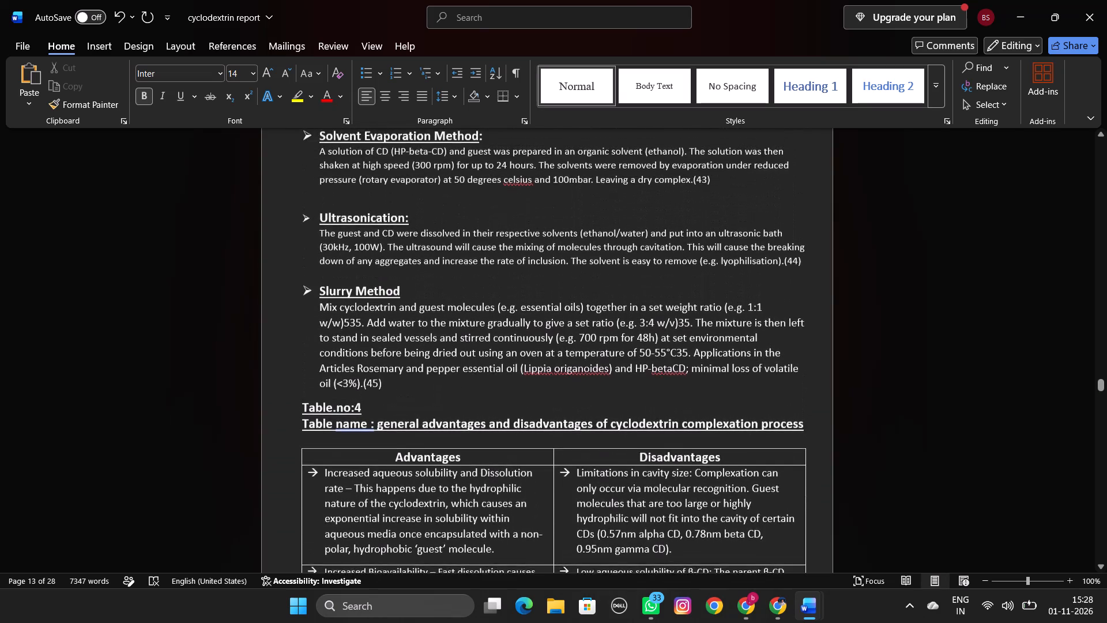
scroll(319, 277, "up", 3)
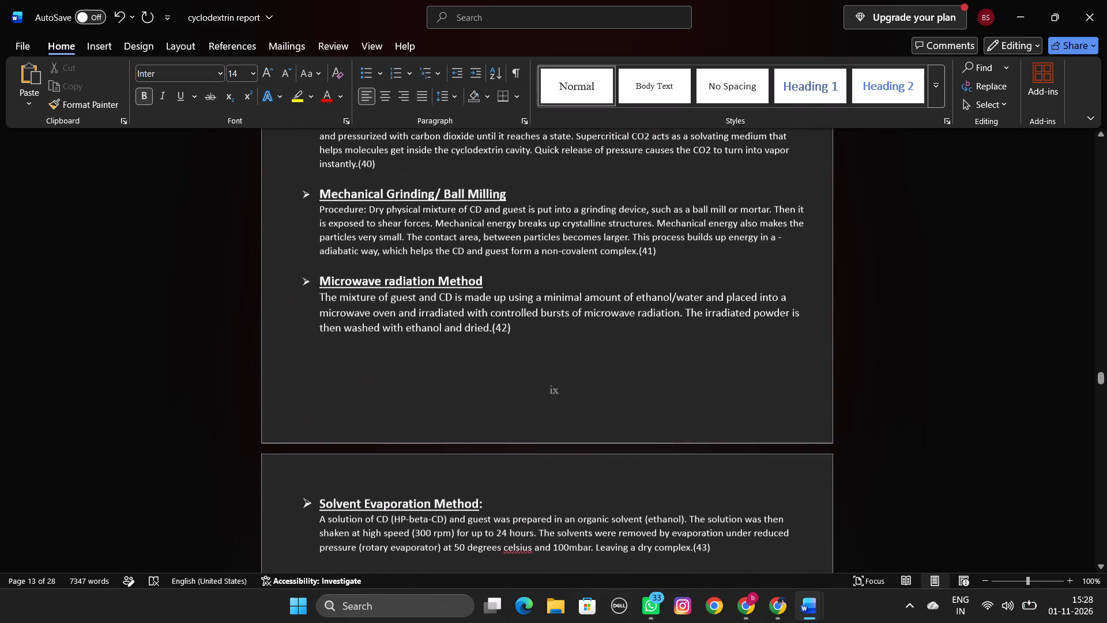
scroll(319, 277, "up", 3)
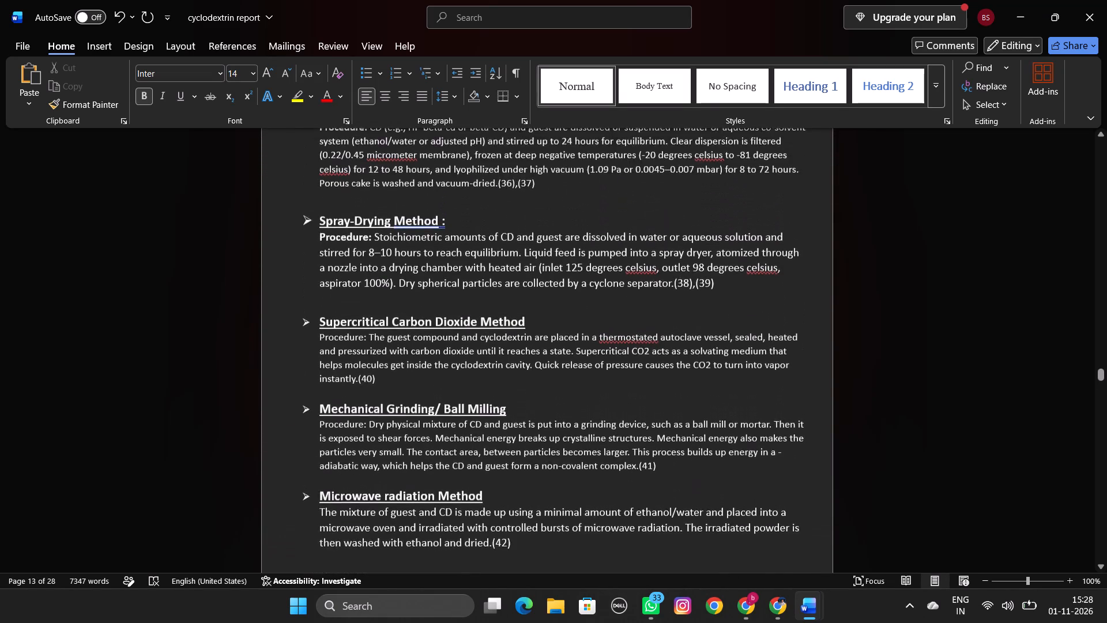
Recheck the pages from the Solvent Evaporation Method through Table.no:4 and the blank area before the Table.no:5 evaluation methods table.
scroll(319, 277, "down", 2)
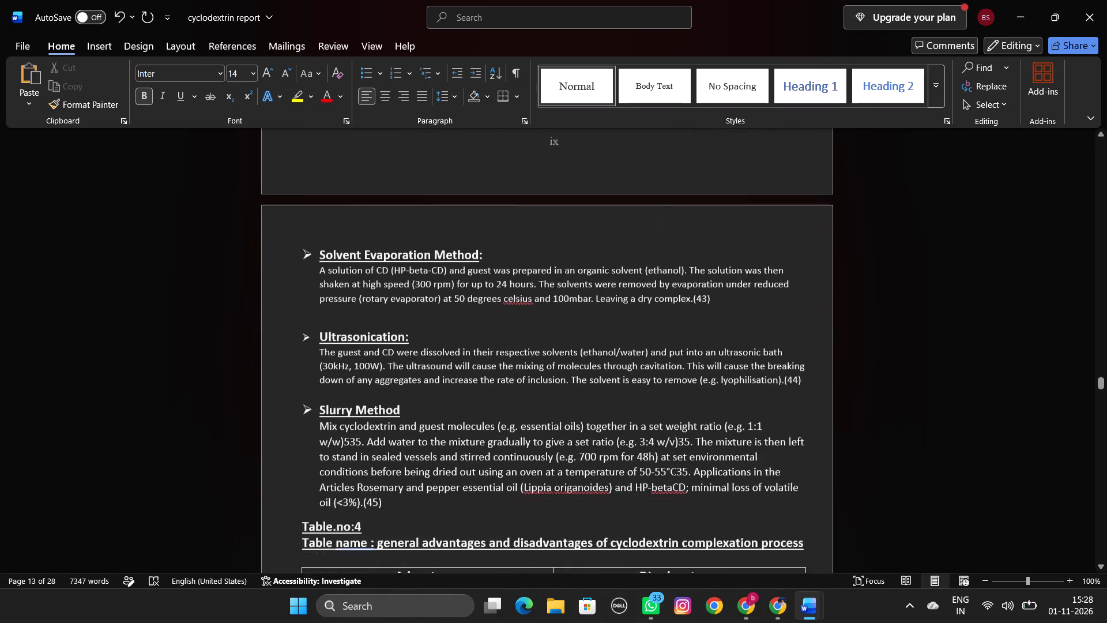
scroll(319, 277, "down", 5)
scroll(319, 277, "right", 1)
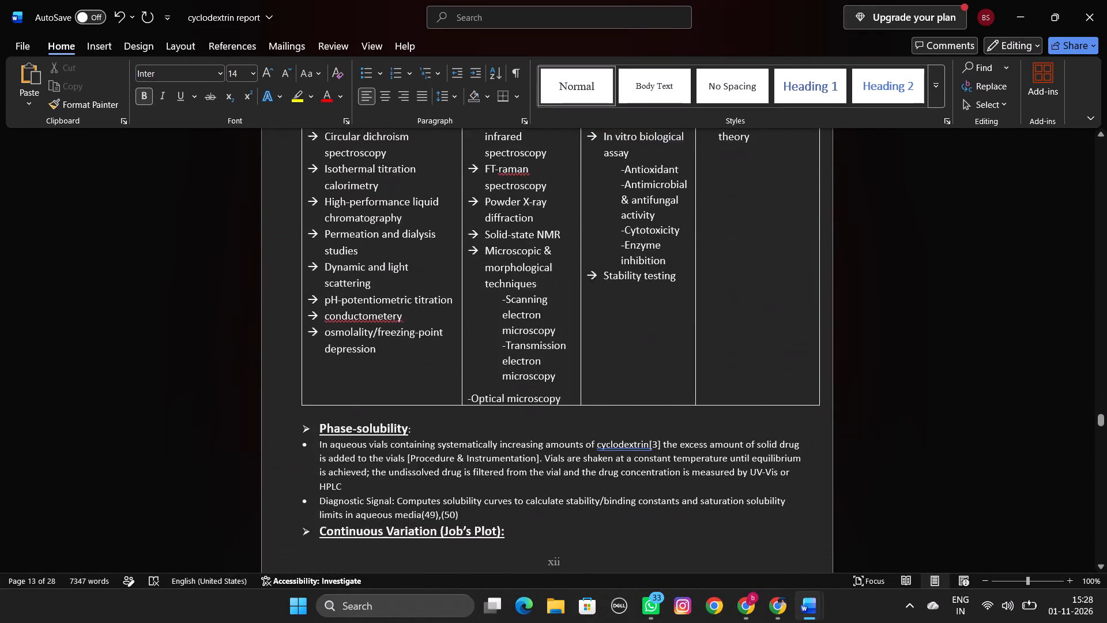
scroll(319, 277, "right", 1)
scroll(319, 277, "down", 1)
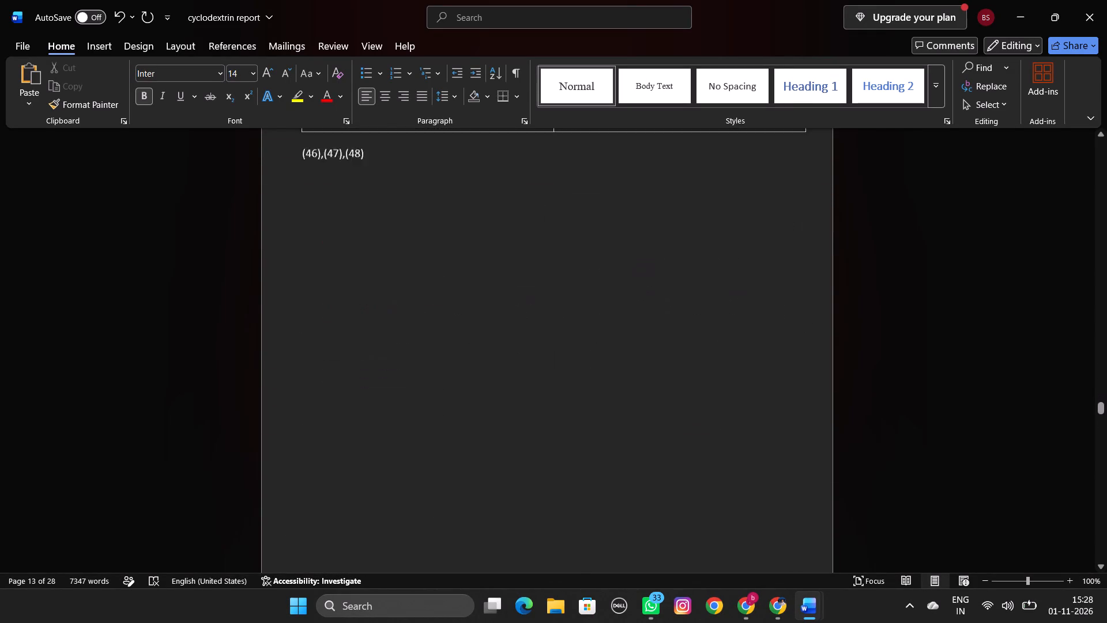
scroll(319, 277, "down", 4)
scroll(319, 277, "right", 1)
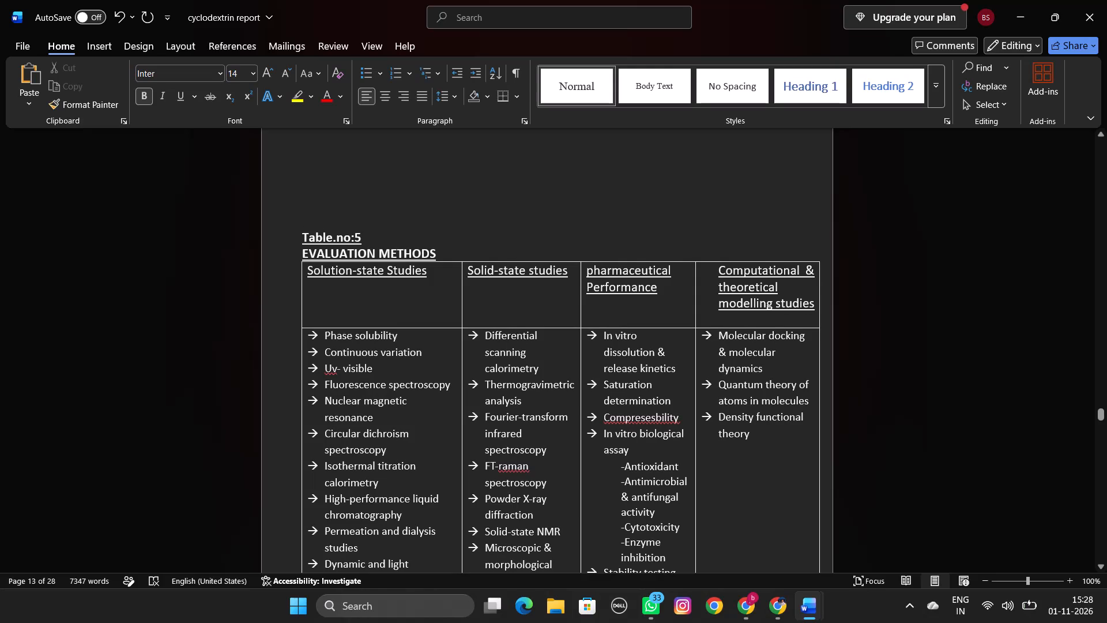
scroll(319, 277, "down", 1)
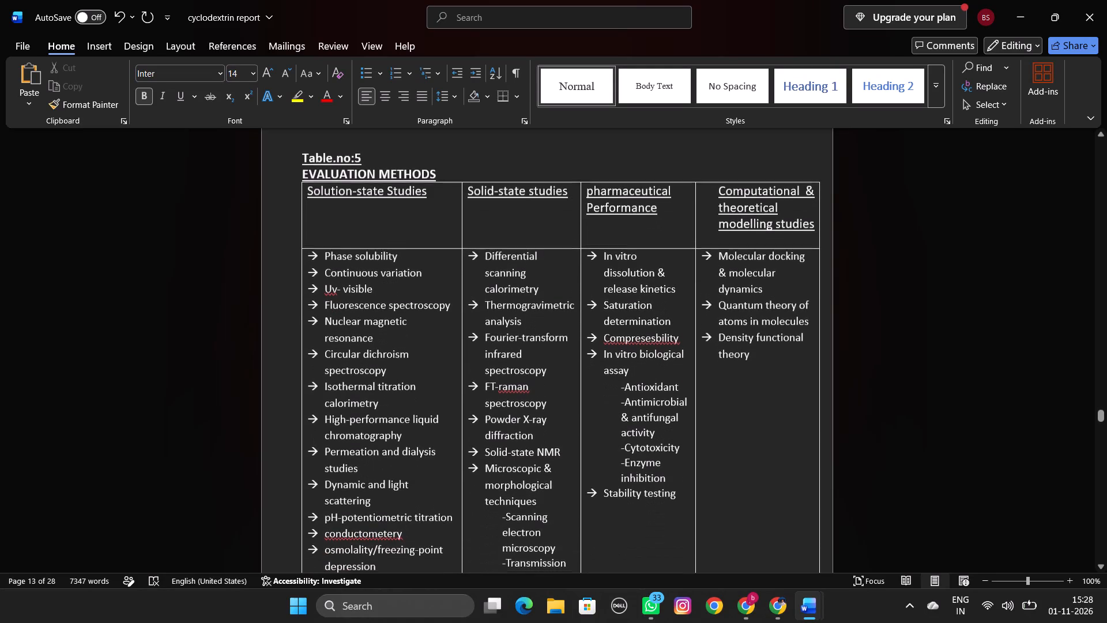
scroll(319, 277, "down", 1)
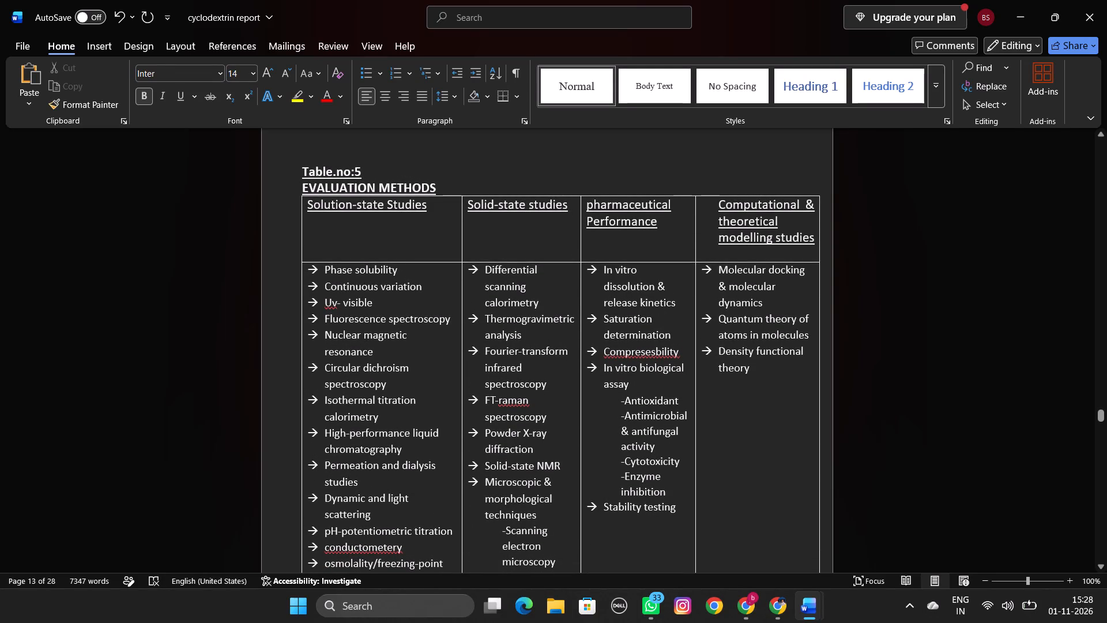
scroll(319, 277, "down", 1)
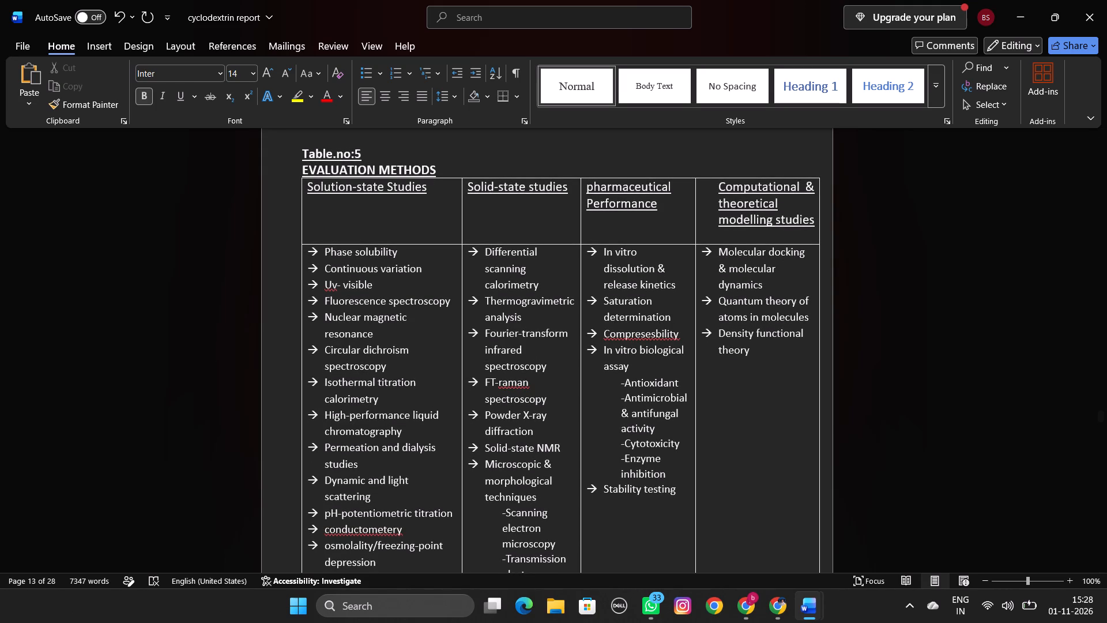
Examine the evaluation method descriptions, from Phase-solubility through the solid-state studies to the biological assays and computational modelling heading, for layout gaps.
scroll(319, 277, "down", 6)
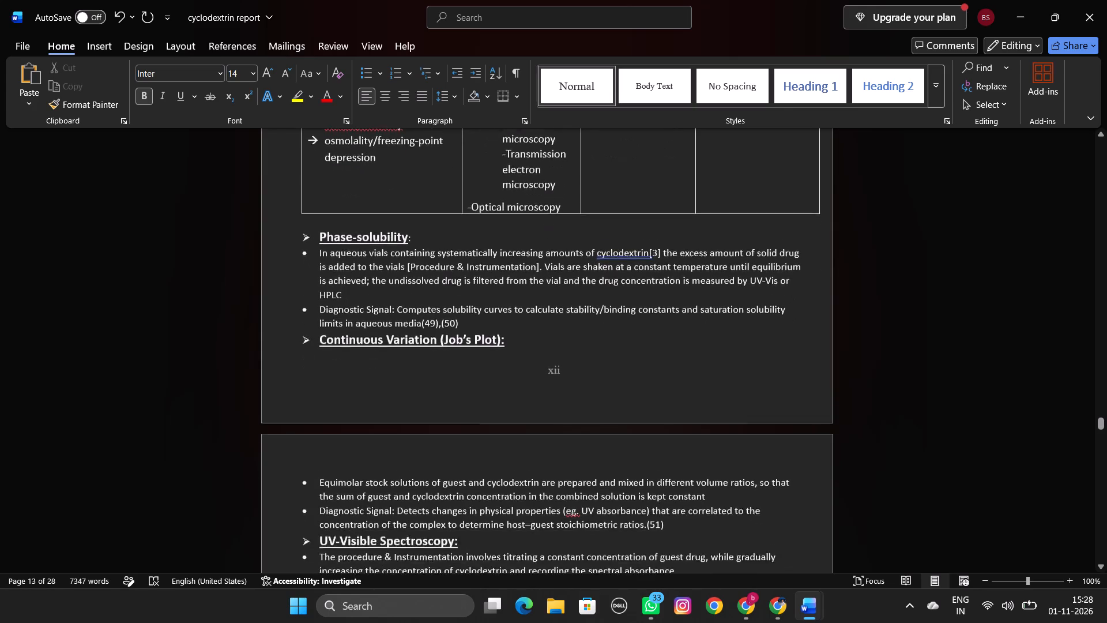
scroll(319, 277, "down", 6)
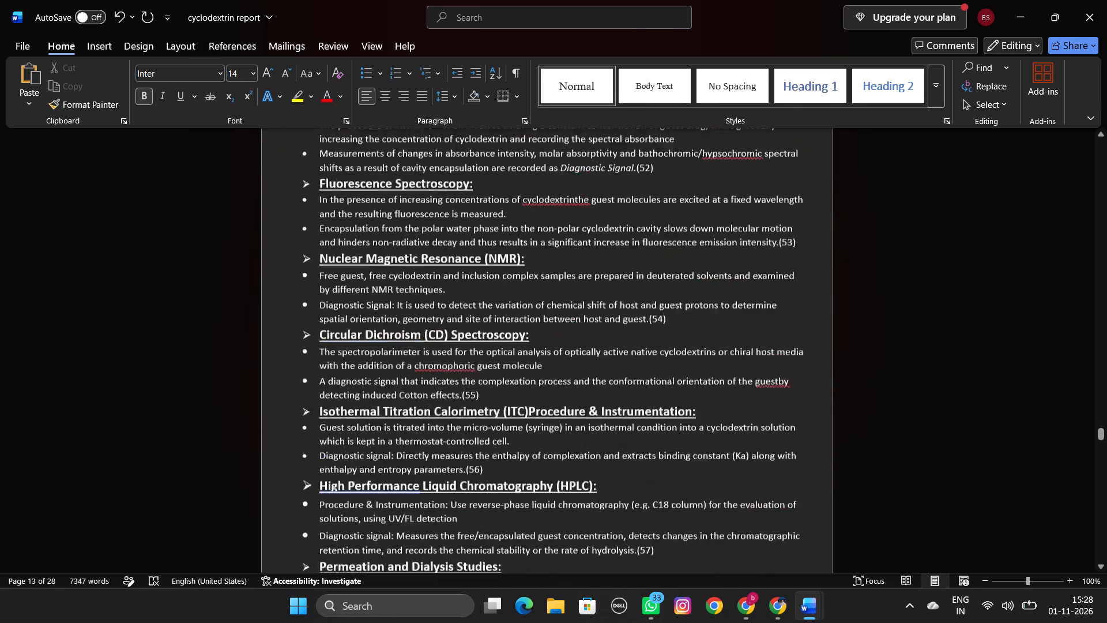
scroll(319, 277, "down", 6)
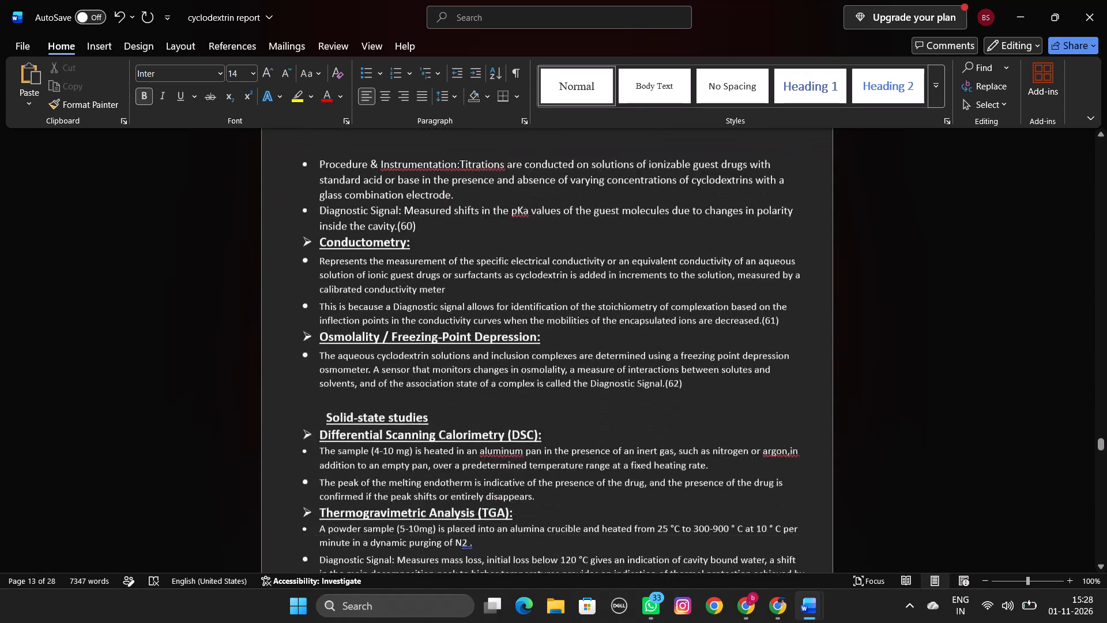
scroll(319, 277, "down", 6)
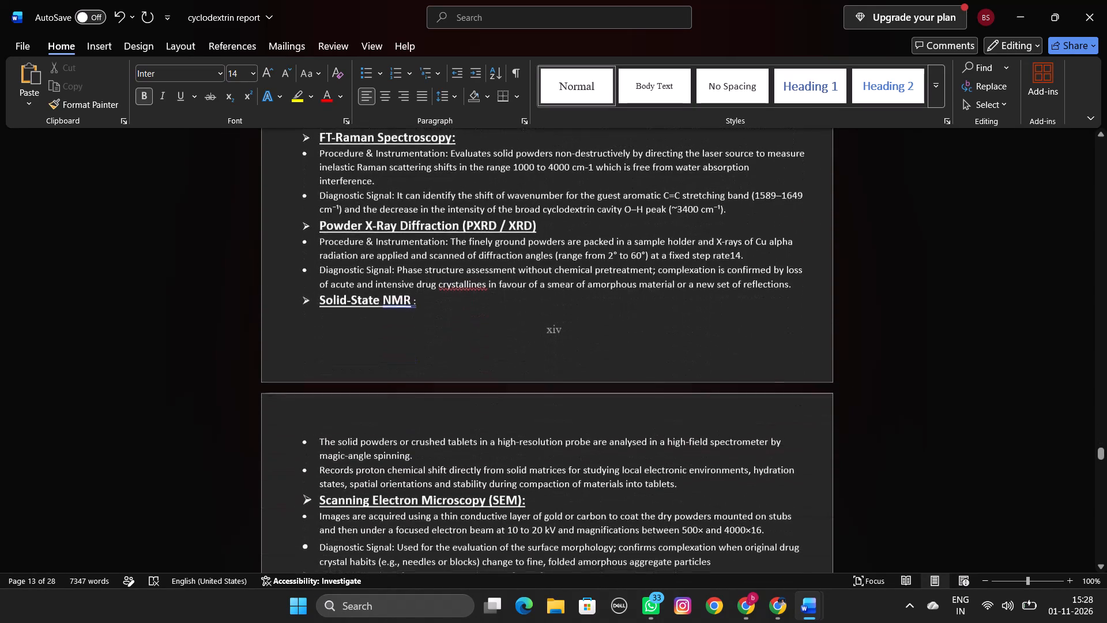
scroll(319, 277, "down", 4)
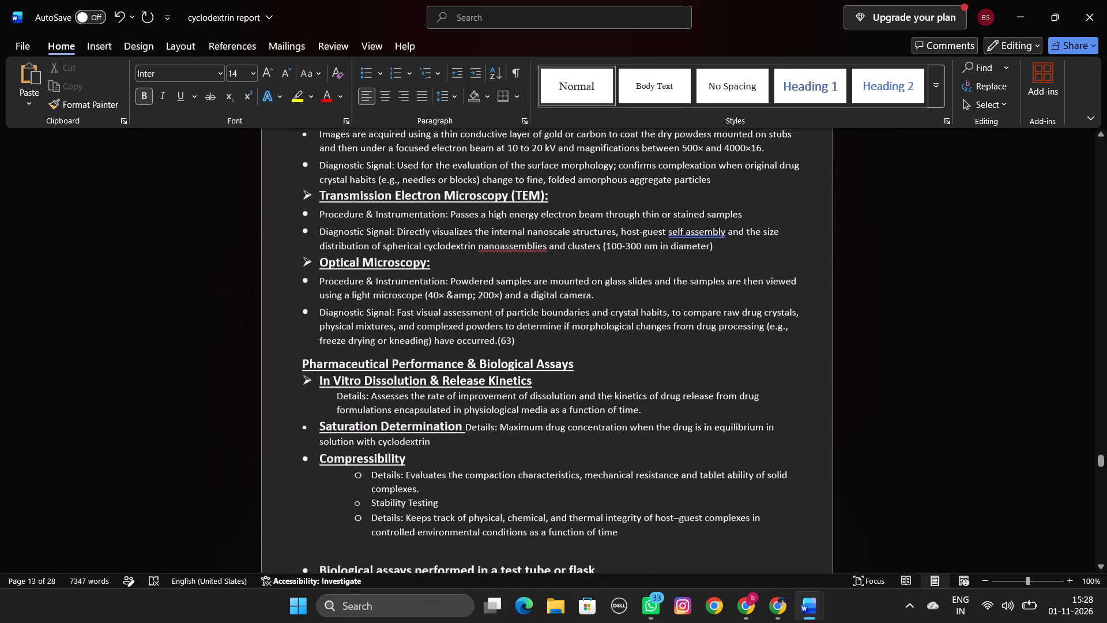
scroll(319, 277, "down", 4)
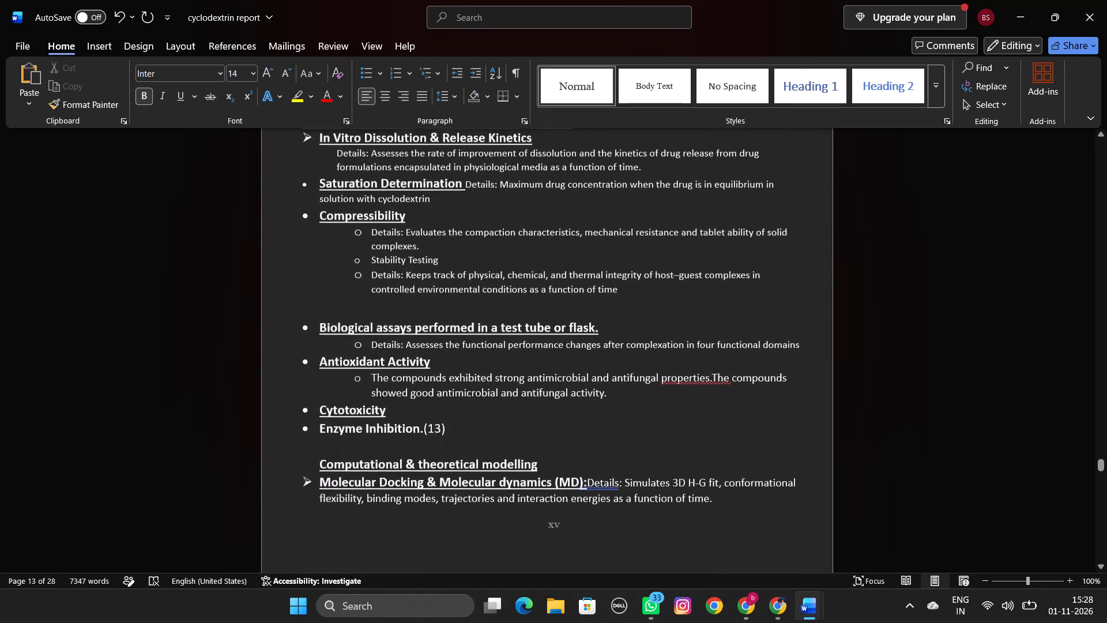
Review the layout from the computational modelling section through Figure 6 on the future scope of cyclodextrin complexation to the Conclusion page.
scroll(319, 277, "down", 2)
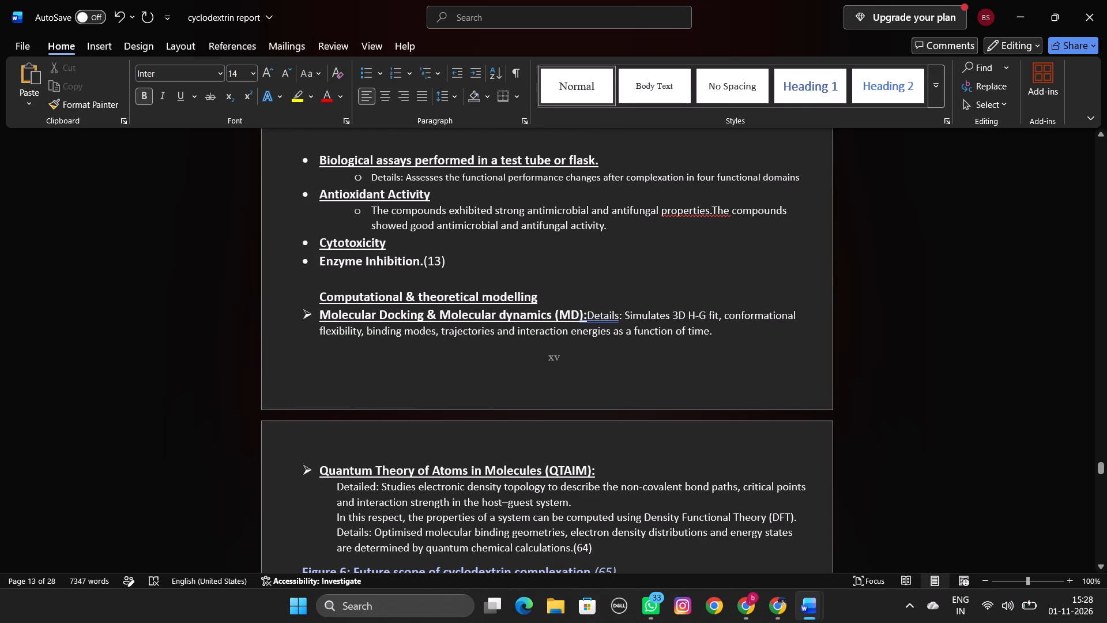
scroll(319, 277, "down", 1)
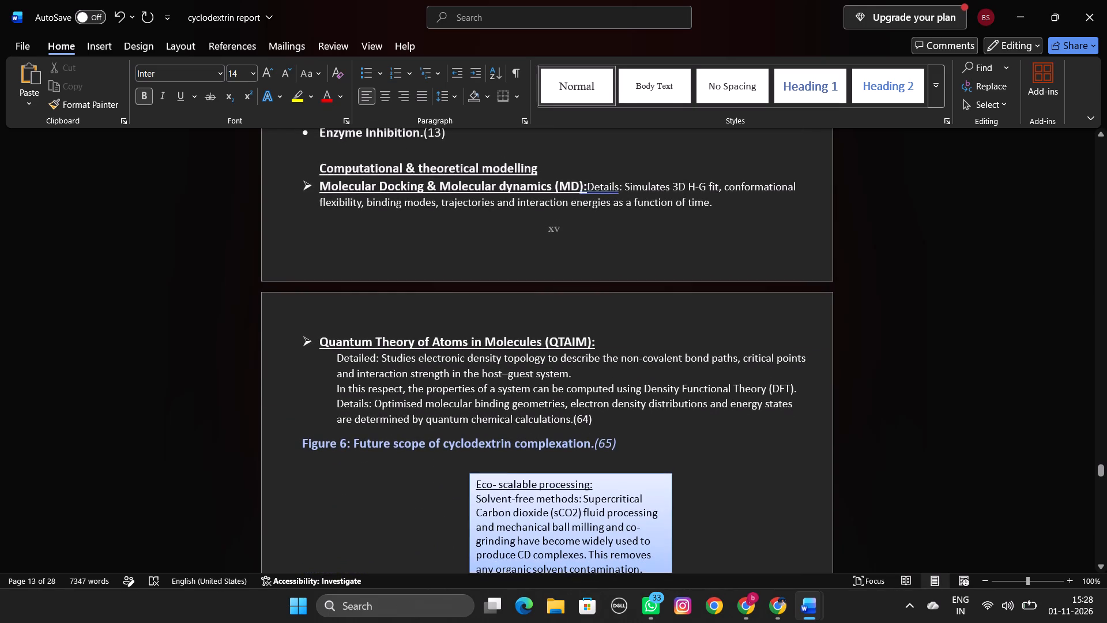
scroll(319, 277, "down", 2)
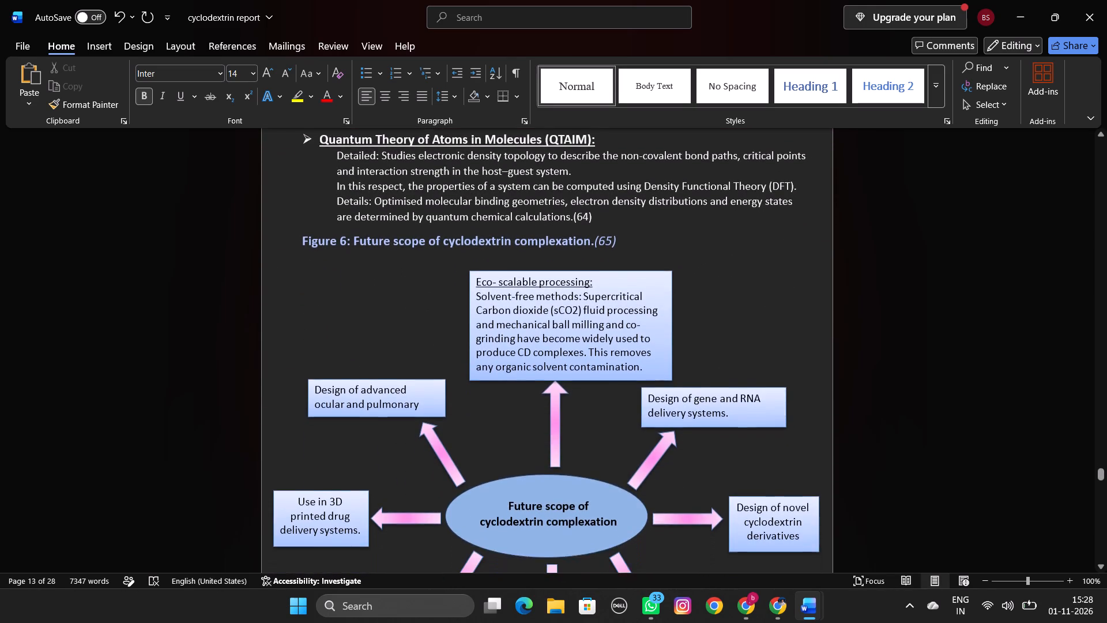
scroll(319, 277, "down", 4)
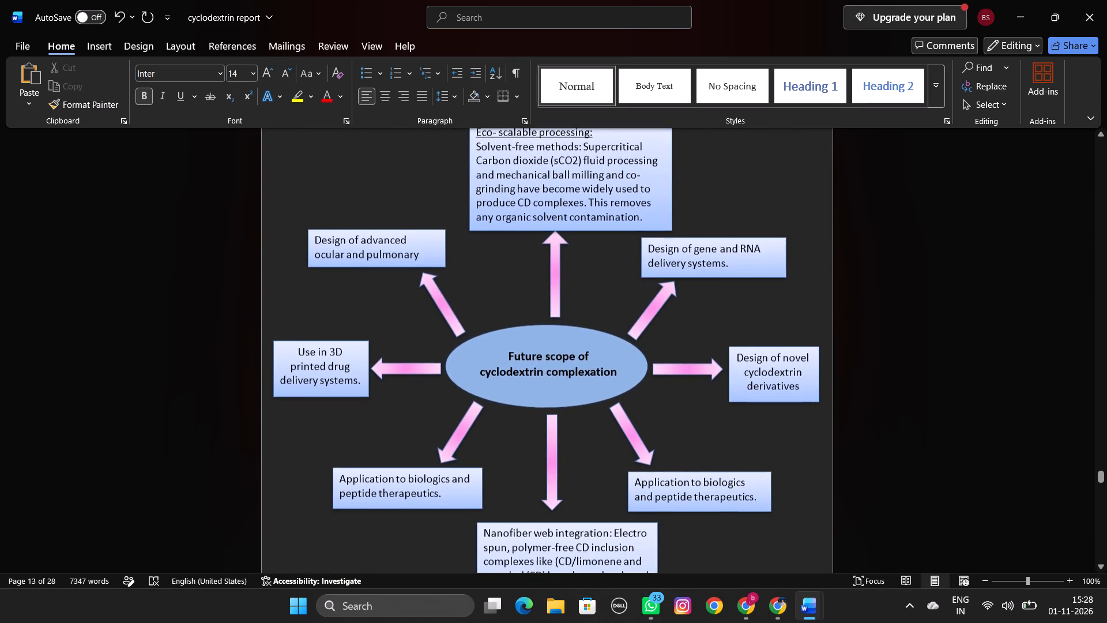
scroll(319, 277, "down", 4)
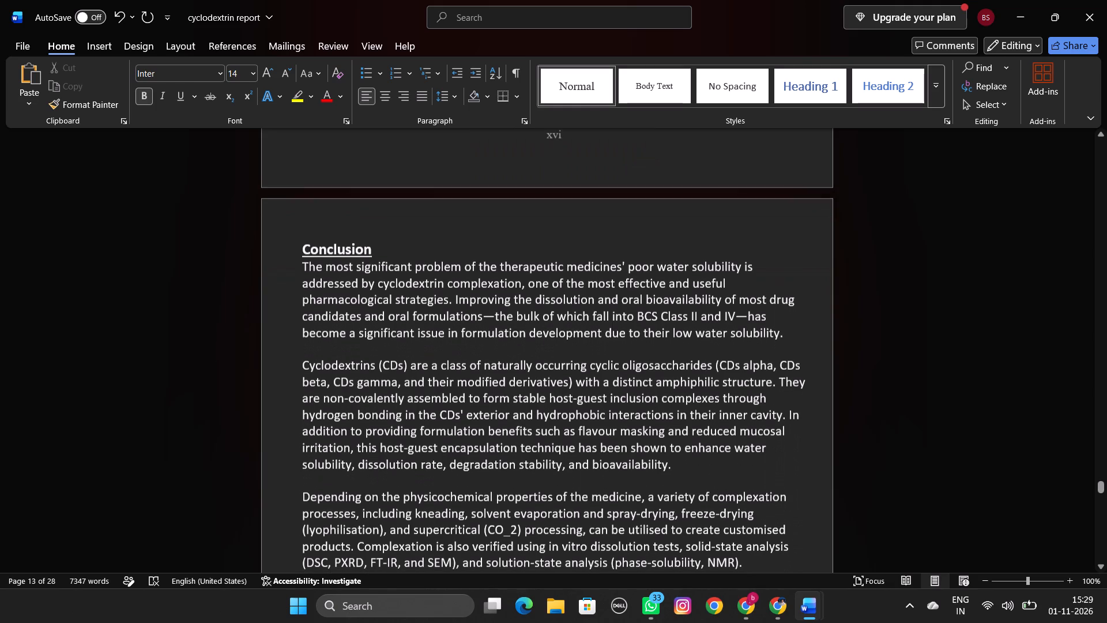
scroll(319, 277, "left", 1)
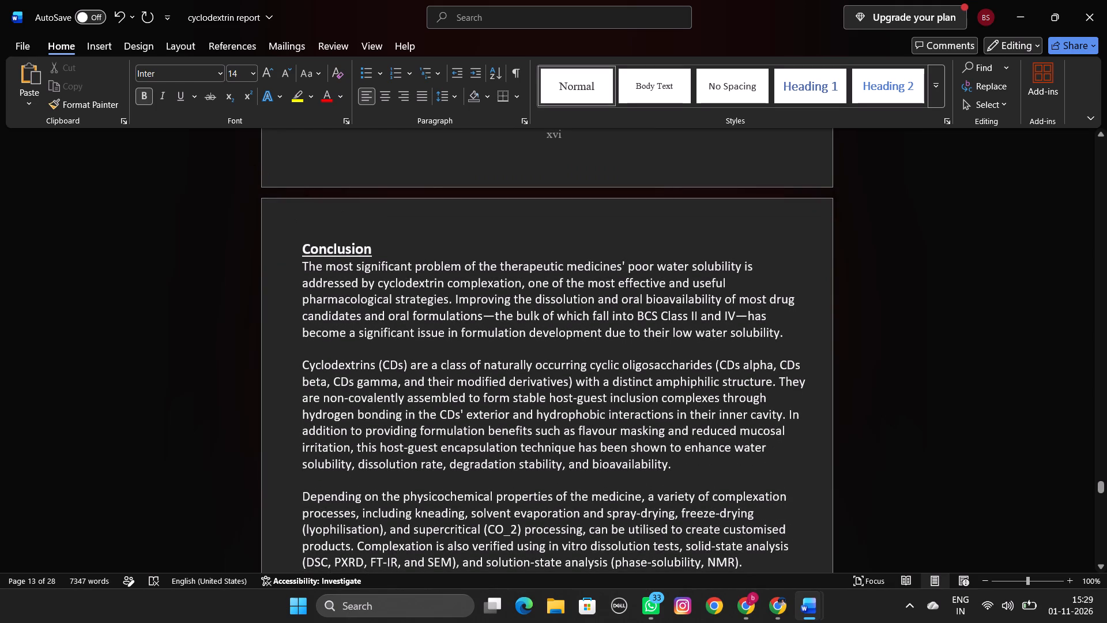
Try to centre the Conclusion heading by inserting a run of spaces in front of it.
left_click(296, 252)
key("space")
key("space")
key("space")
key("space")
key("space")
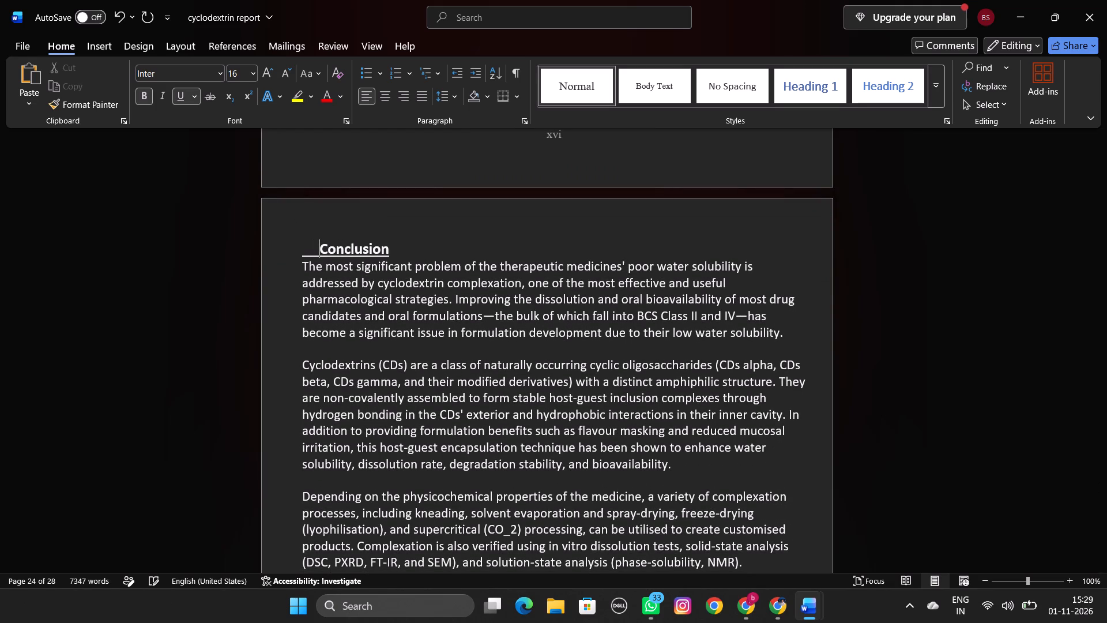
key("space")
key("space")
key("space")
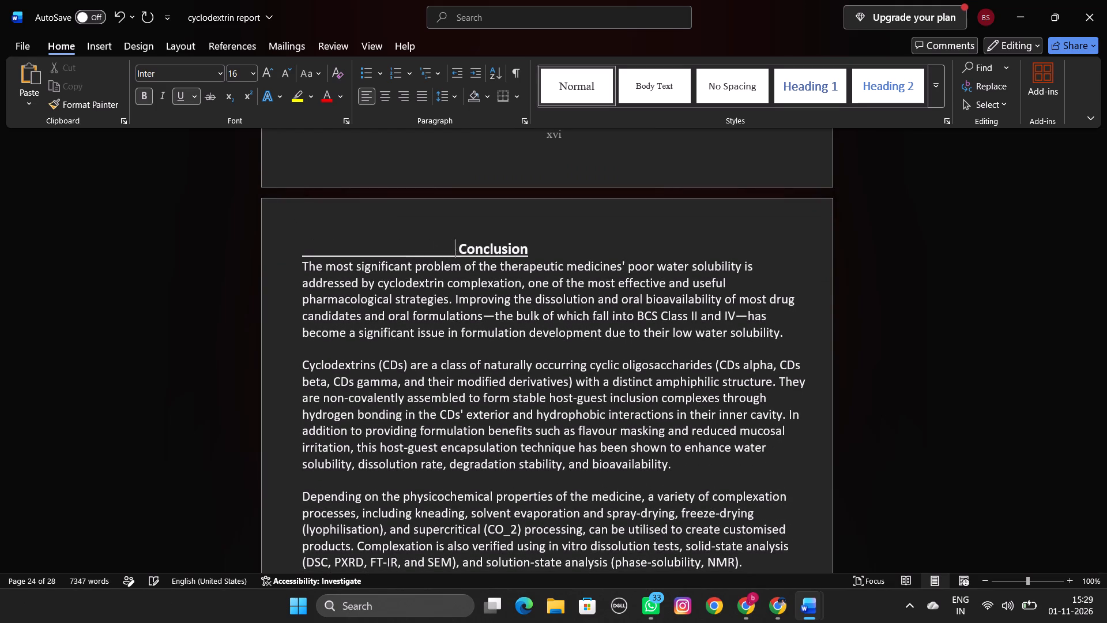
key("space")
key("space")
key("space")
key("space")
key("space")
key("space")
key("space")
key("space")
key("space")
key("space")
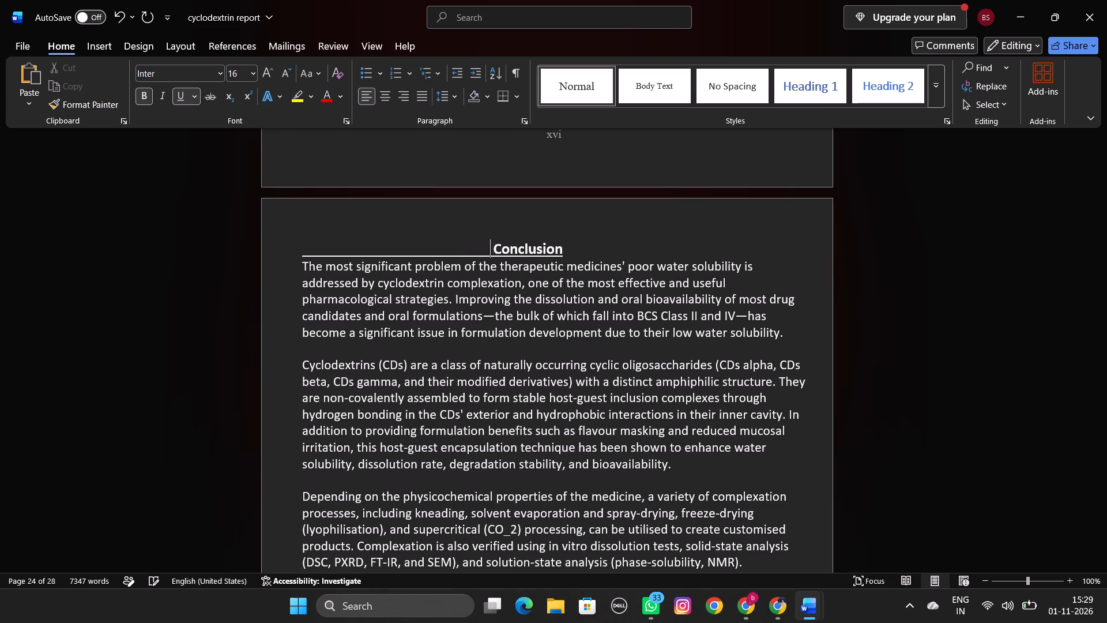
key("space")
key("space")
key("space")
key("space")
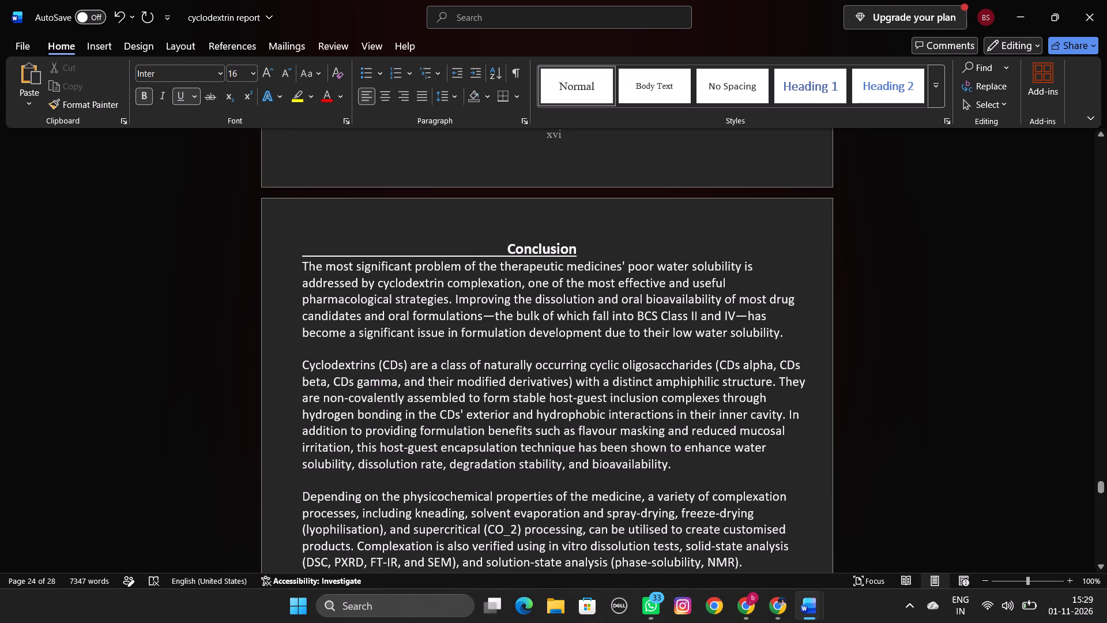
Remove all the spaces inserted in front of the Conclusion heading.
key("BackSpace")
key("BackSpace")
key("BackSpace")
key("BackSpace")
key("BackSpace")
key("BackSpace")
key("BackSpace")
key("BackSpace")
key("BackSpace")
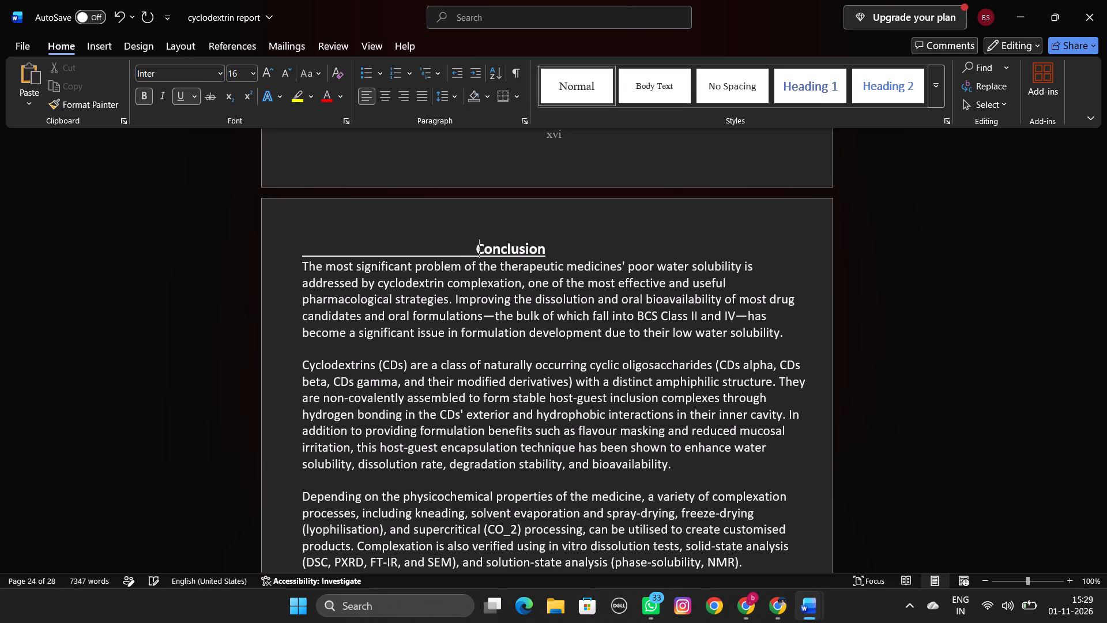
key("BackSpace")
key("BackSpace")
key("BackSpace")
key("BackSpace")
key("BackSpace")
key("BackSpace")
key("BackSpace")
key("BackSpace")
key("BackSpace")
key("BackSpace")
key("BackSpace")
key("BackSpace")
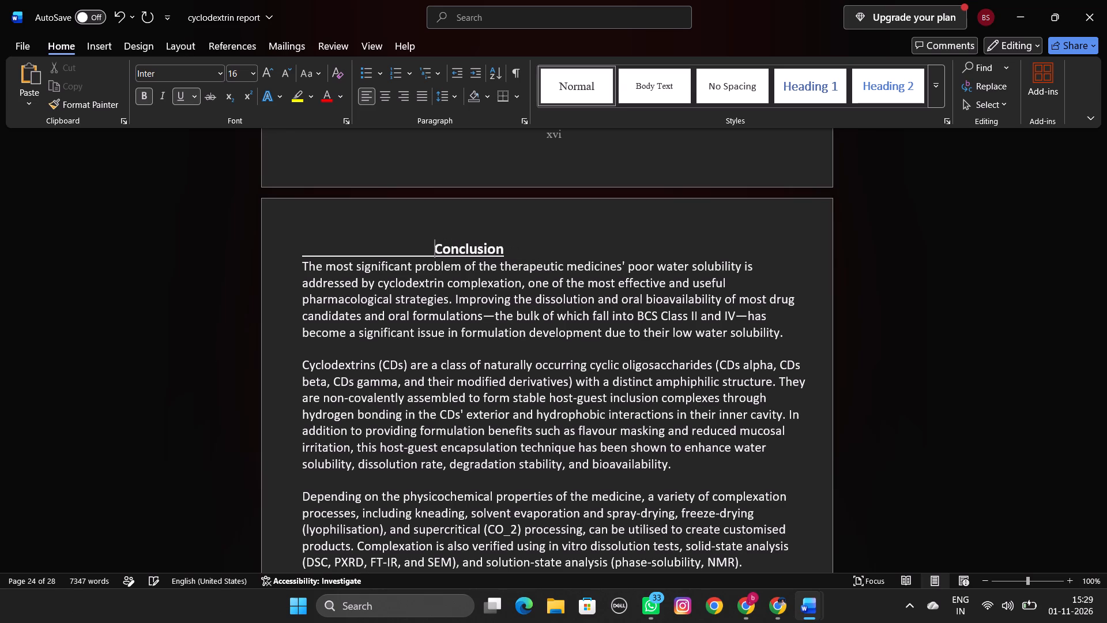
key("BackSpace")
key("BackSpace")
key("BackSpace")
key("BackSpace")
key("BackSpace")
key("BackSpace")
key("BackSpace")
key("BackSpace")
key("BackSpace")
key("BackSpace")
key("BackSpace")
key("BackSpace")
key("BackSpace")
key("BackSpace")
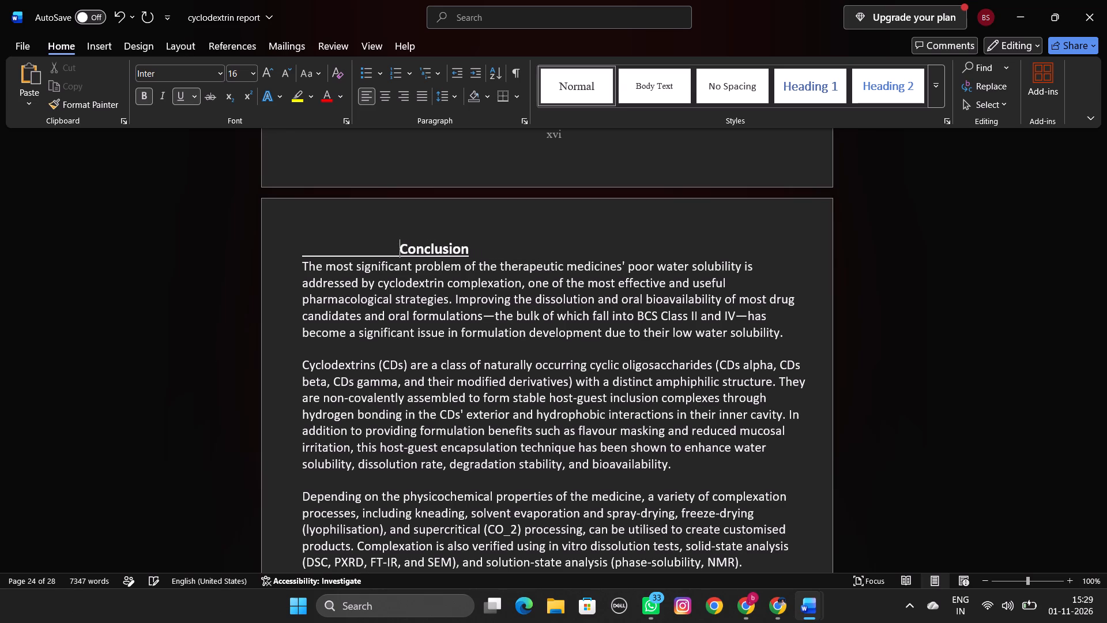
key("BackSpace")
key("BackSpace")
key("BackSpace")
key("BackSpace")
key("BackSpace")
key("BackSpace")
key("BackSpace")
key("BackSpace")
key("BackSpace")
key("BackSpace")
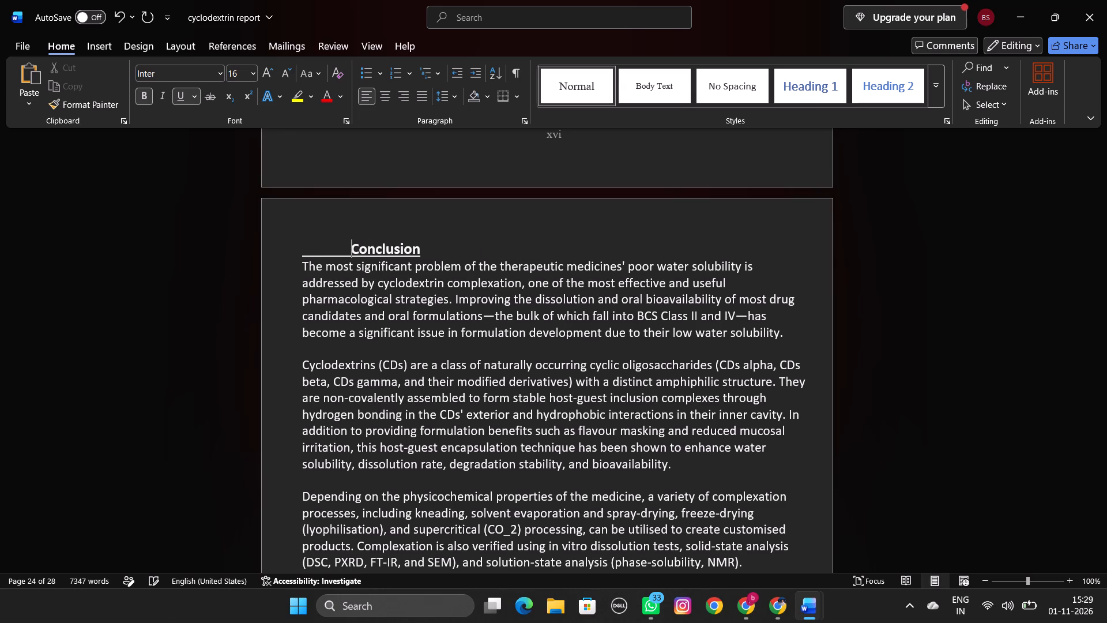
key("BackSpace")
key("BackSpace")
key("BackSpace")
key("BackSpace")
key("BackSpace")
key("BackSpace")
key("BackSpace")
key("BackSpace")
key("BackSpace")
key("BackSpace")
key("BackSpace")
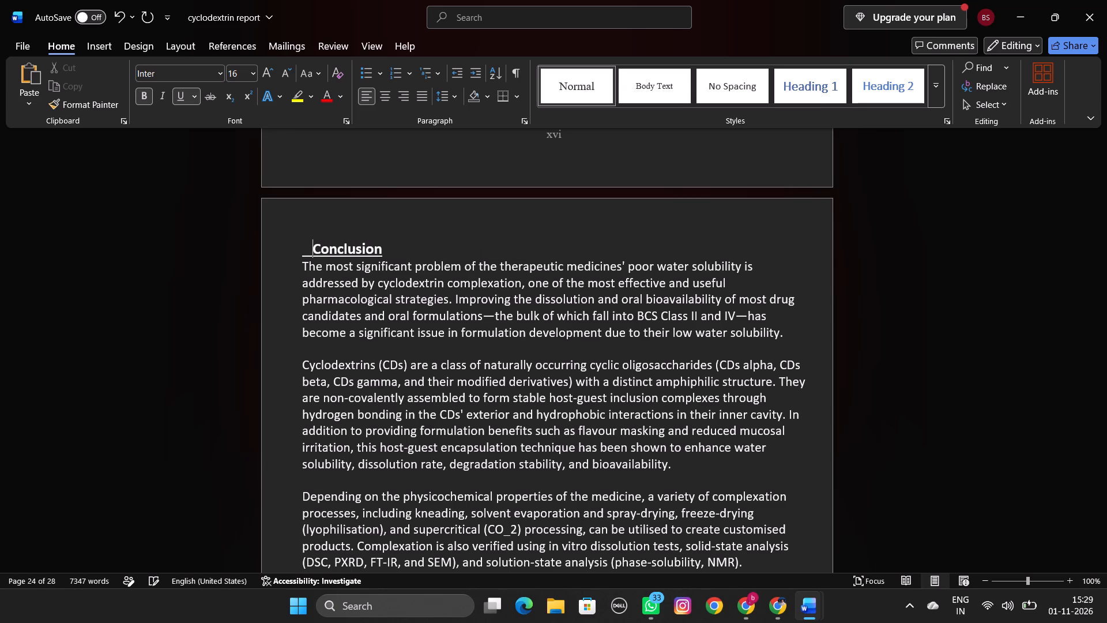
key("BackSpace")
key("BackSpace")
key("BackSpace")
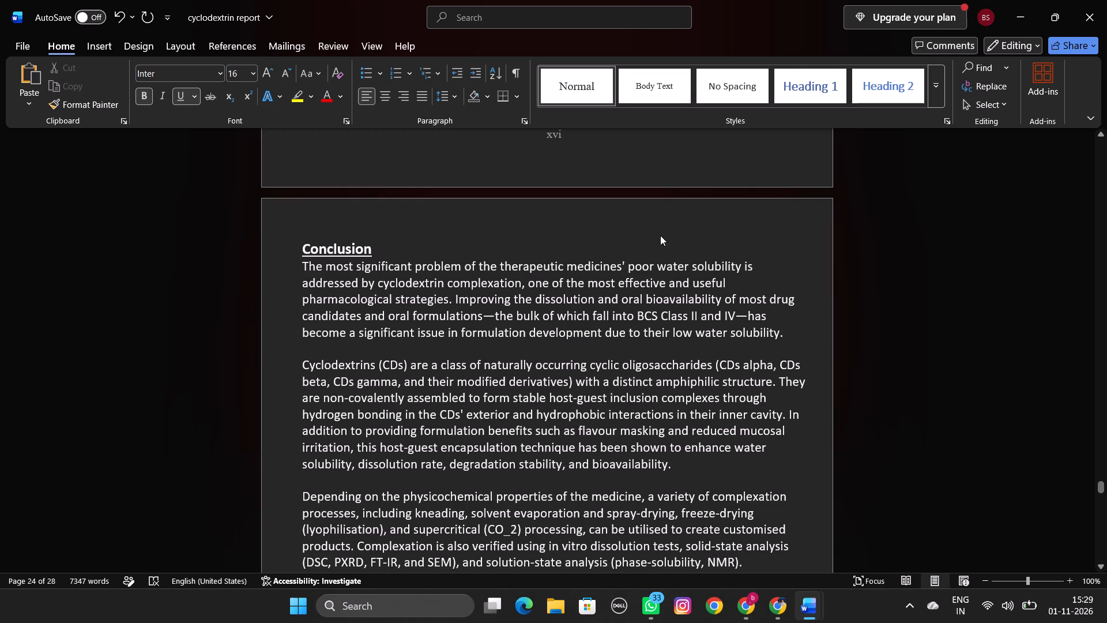
Copy the whole Conclusion heading line.
left_click(379, 248)
left_click_drag(372, 247, 298, 261)
right_click(581, 236)
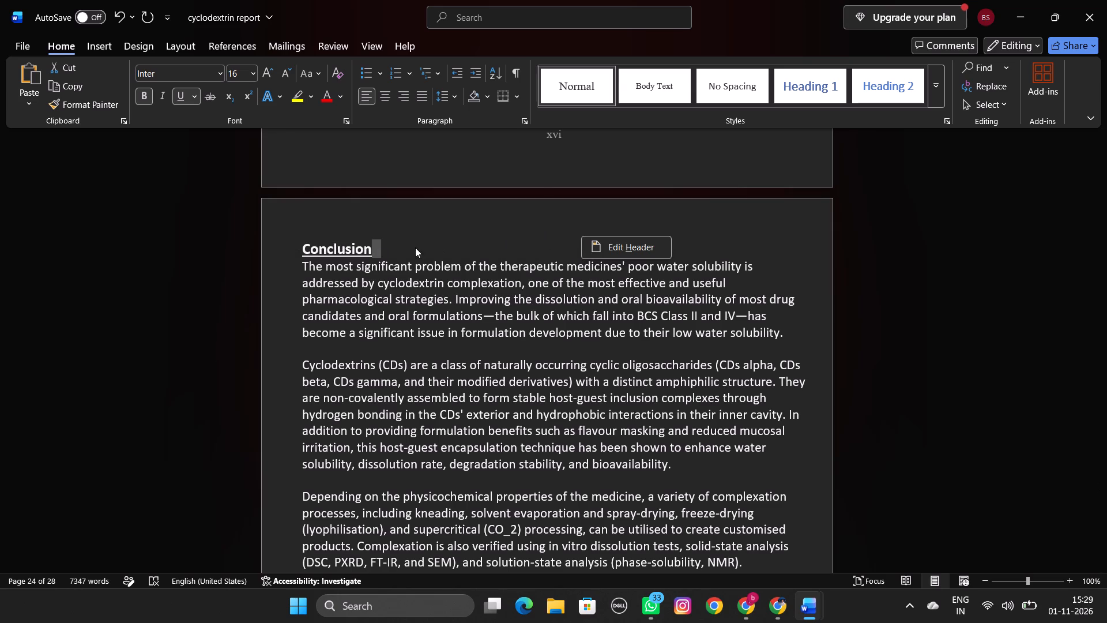
left_click_drag(377, 251, 282, 252)
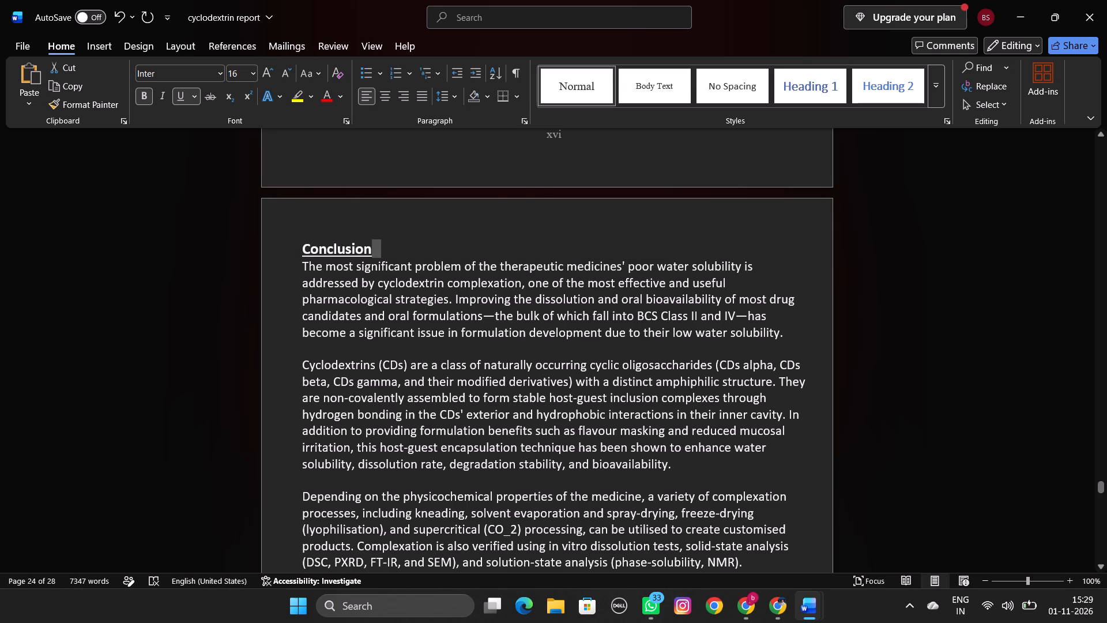
left_click(286, 244)
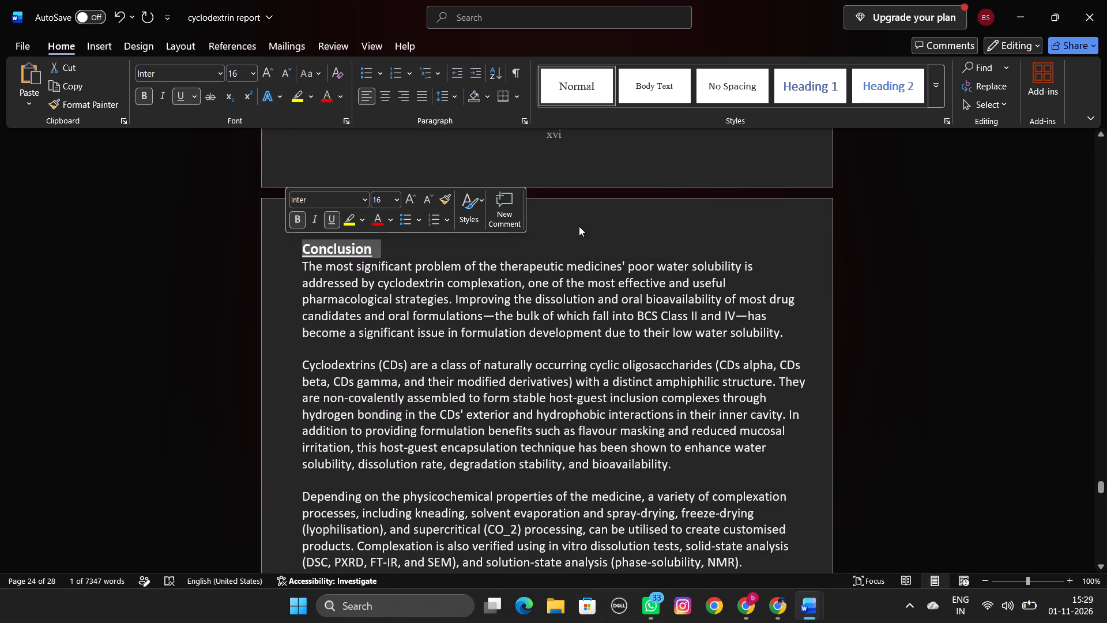
key("ctrl+c")
key("ctrl+c")
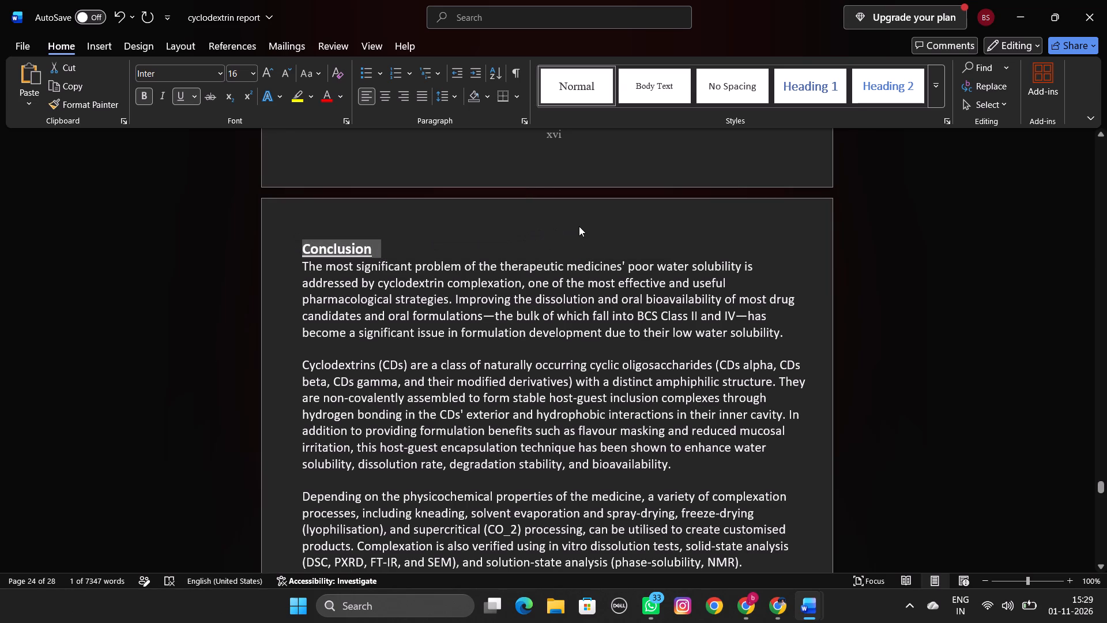
Delete the original Conclusion heading and its line above the first concluding paragraph.
left_click(531, 228)
left_click(532, 237)
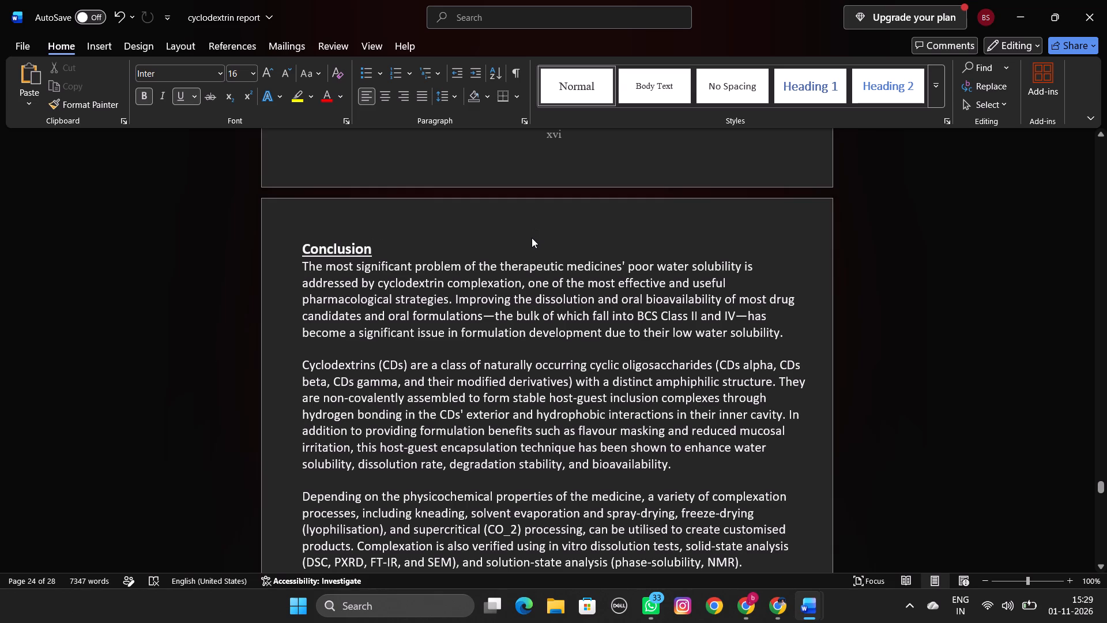
key("BackSpace")
key("BackSpace")
key("BackSpace")
key("BackSpace")
key("BackSpace")
key("BackSpace")
key("BackSpace")
key("BackSpace")
key("BackSpace")
key("BackSpace")
key("BackSpace")
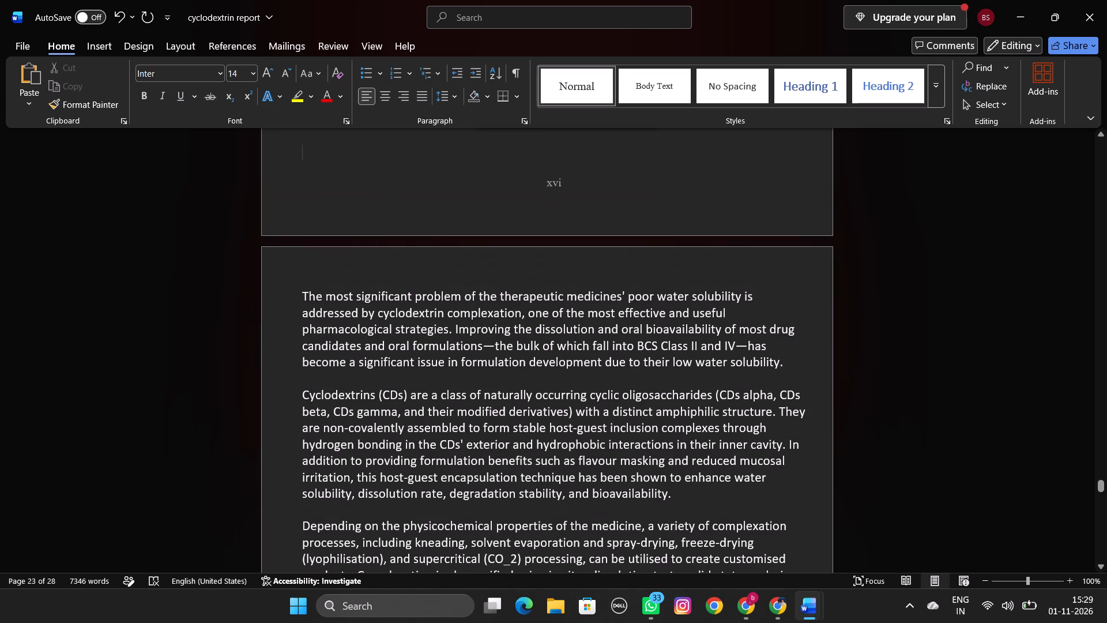
Add a new line above the first concluding paragraph, pad it with spaces to about mid-page, and paste the copied Conclusion heading there.
key("Return")
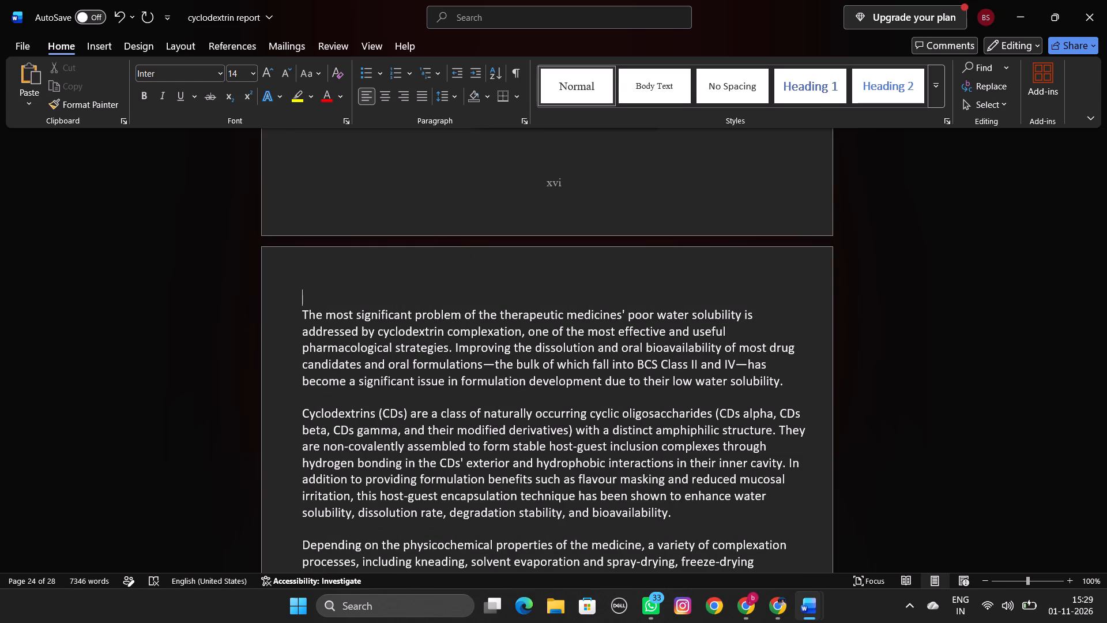
key("space")
key("space")
key("space")
key("space")
key("space")
key("space")
key("space")
key("space")
key("space")
key("space")
key("space")
key("space")
key("space")
key("space")
key("space")
key("space")
key("space")
key("space")
key("space")
key("space")
key("ctrl+v")
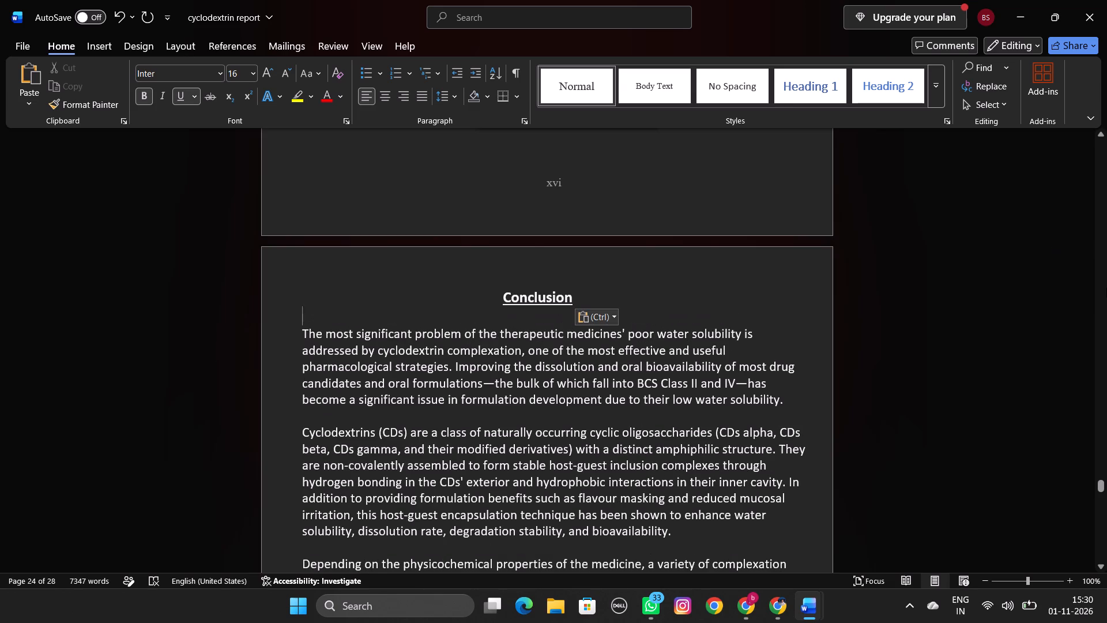
Check the layout of the remaining Conclusion text and the reference list through entry 65 at the end of the report.
scroll(864, 408, "down", 8)
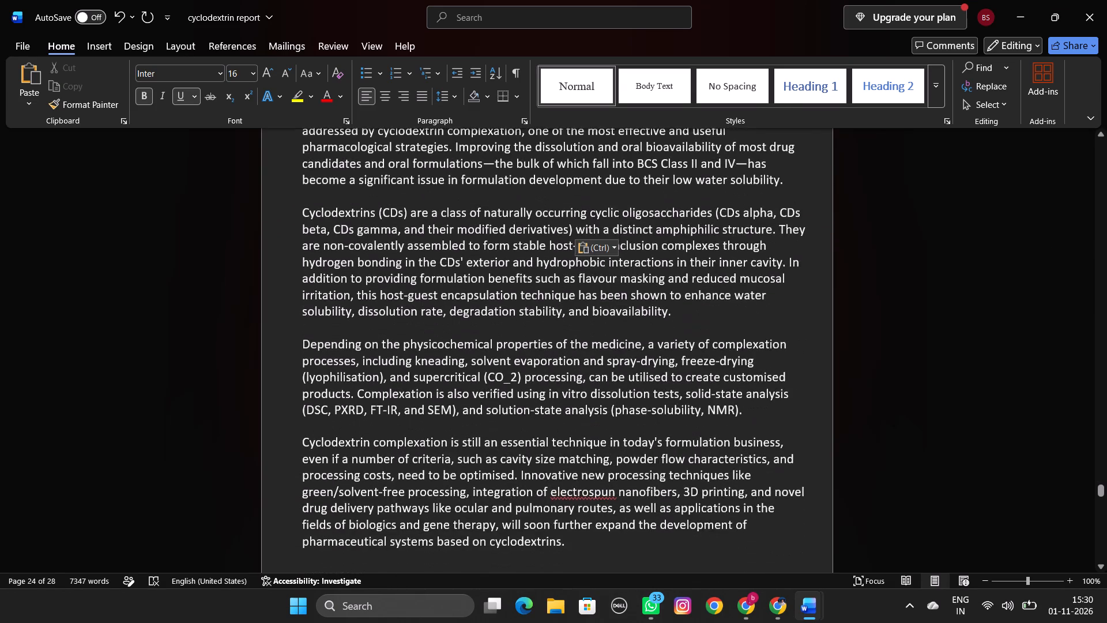
scroll(864, 408, "down", 19)
scroll(864, 407, "down", 5)
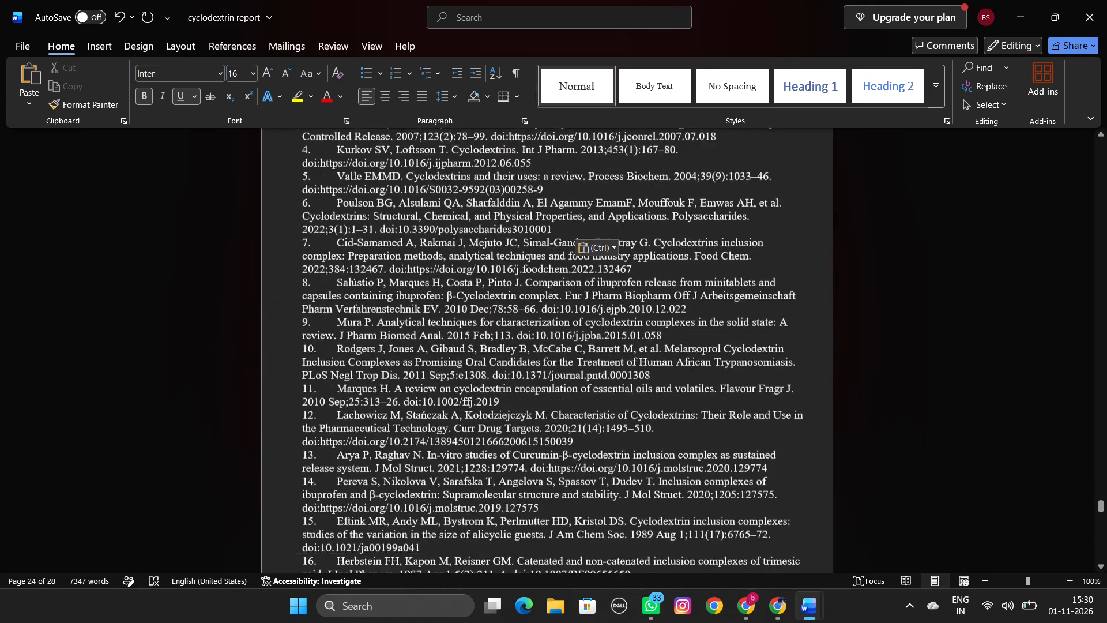
scroll(864, 407, "down", 18)
scroll(864, 406, "down", 13)
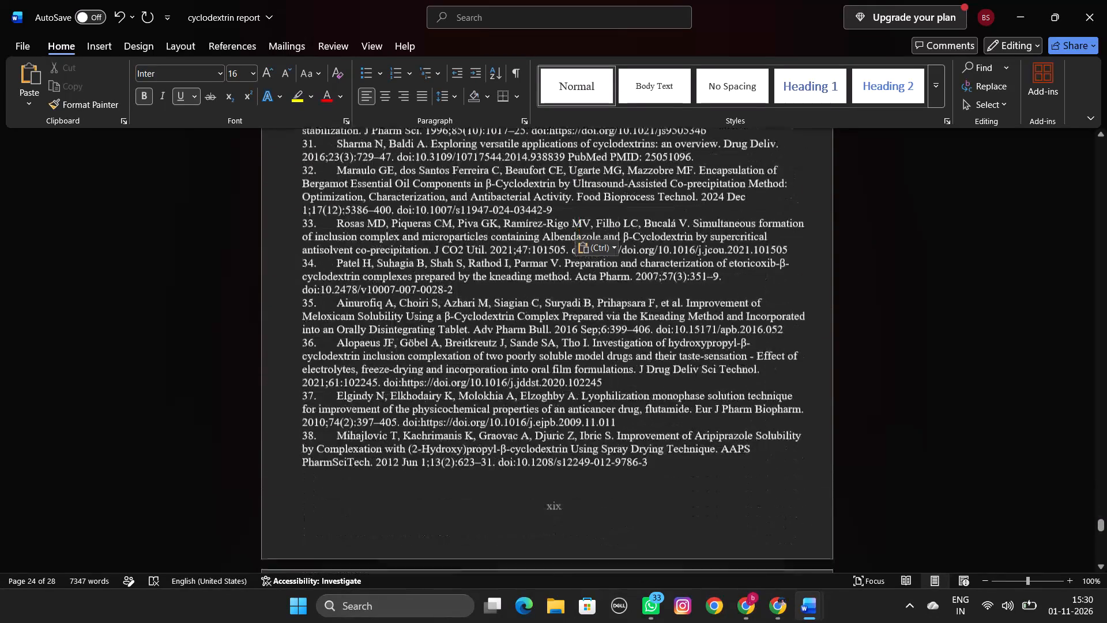
scroll(864, 406, "down", 20)
scroll(864, 406, "down", 20)
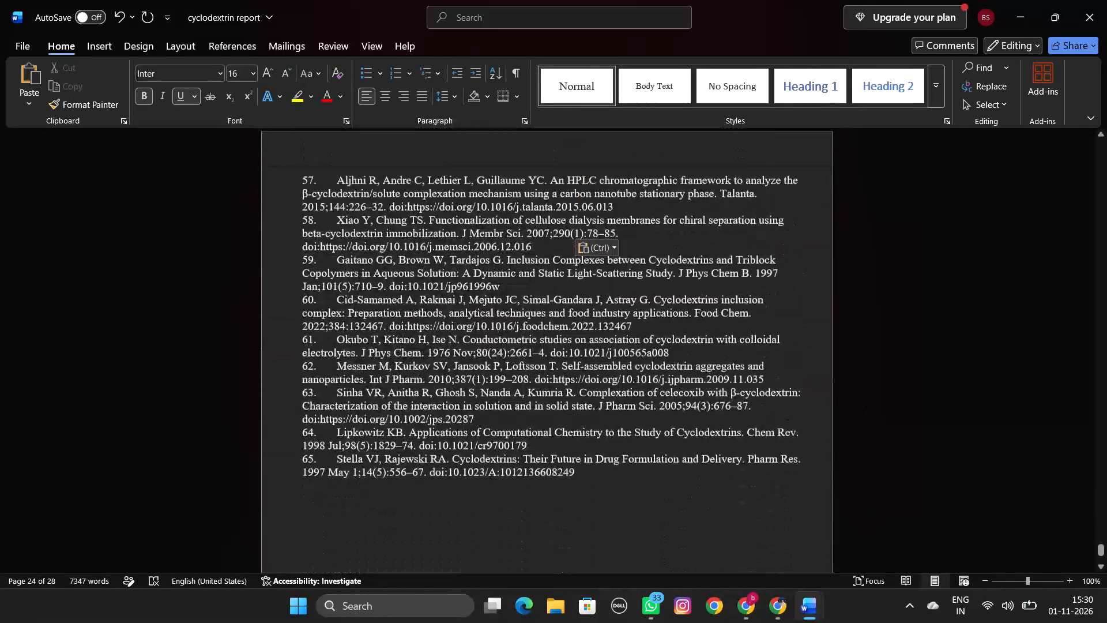
scroll(864, 403, "down", 9)
scroll(863, 401, "up", 13)
scroll(863, 401, "down", 16)
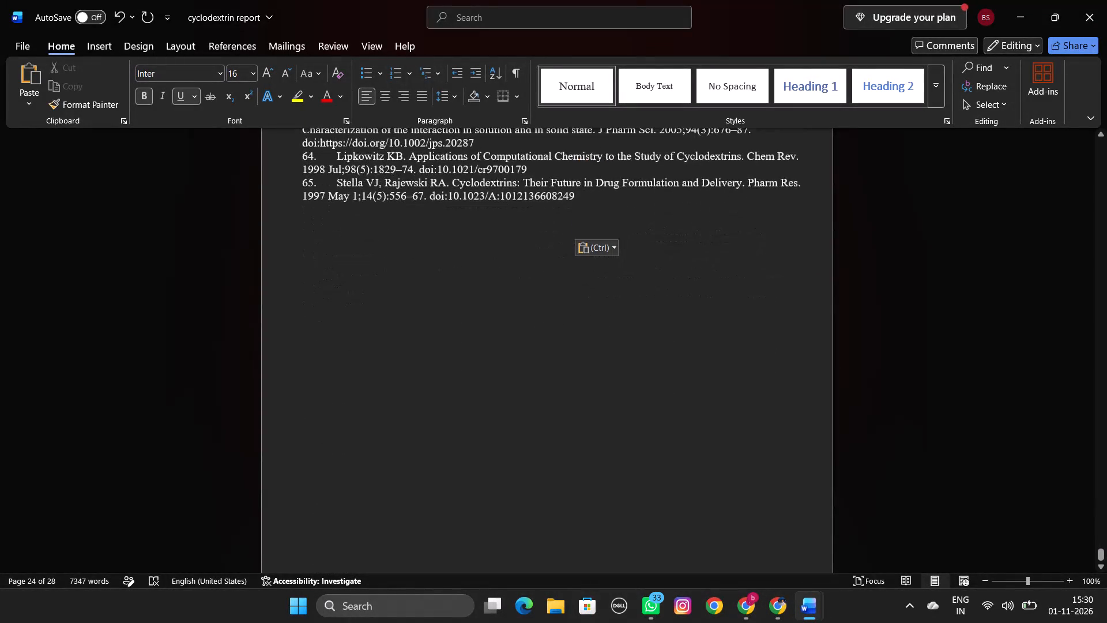
scroll(863, 401, "down", 13)
scroll(863, 401, "up", 5)
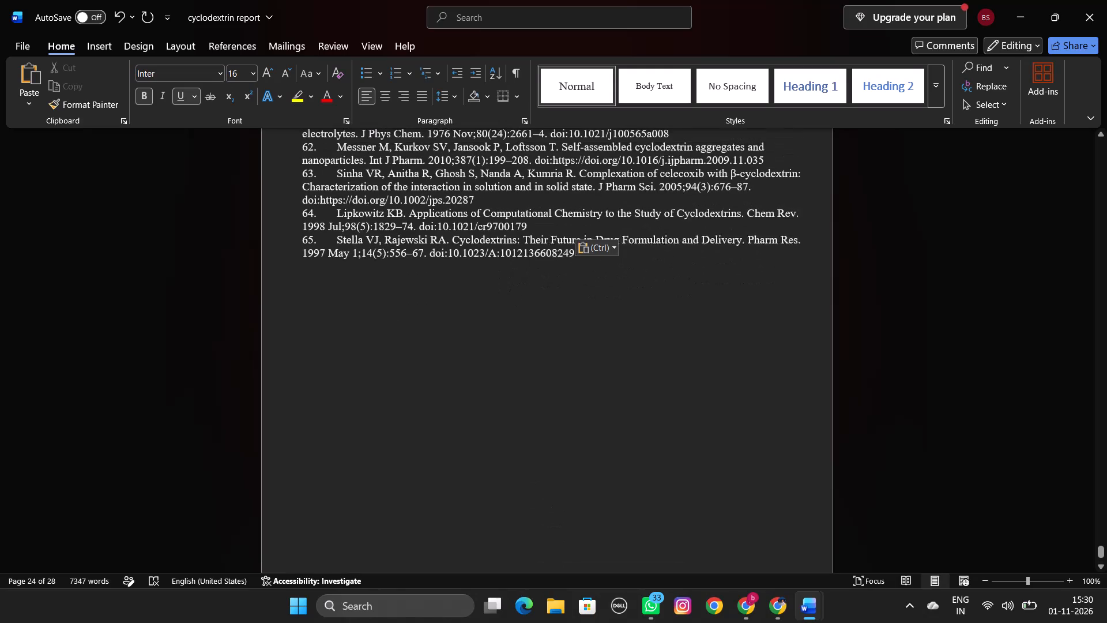
scroll(863, 401, "down", 6)
scroll(863, 401, "up", 11)
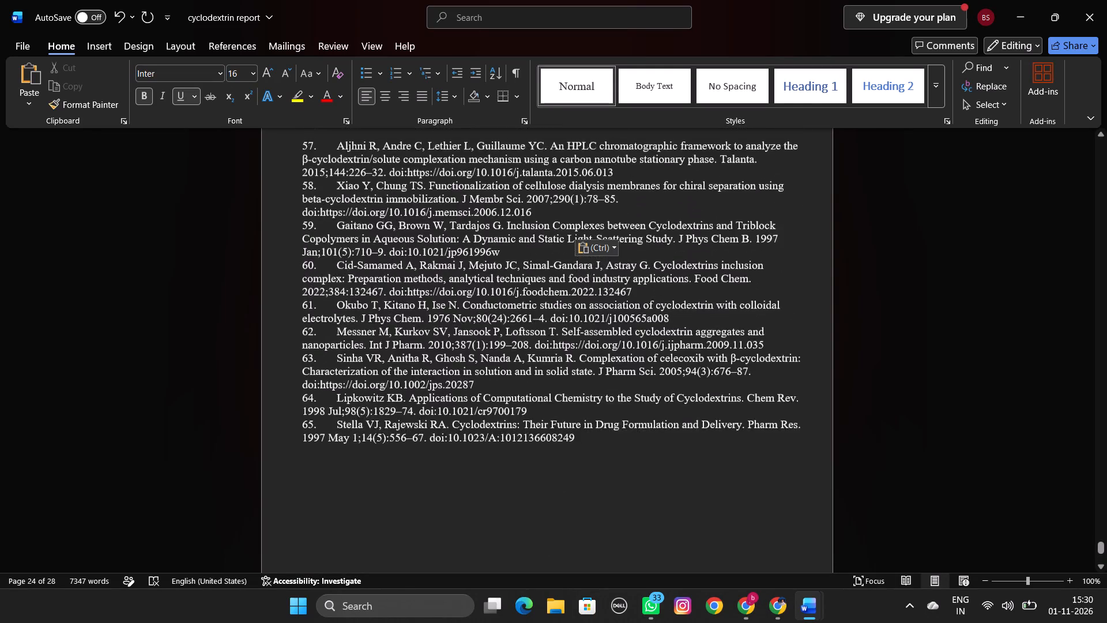
Save the edited cyclodextrin report in its current location.
scroll(863, 401, "up", 20)
scroll(863, 401, "up", 19)
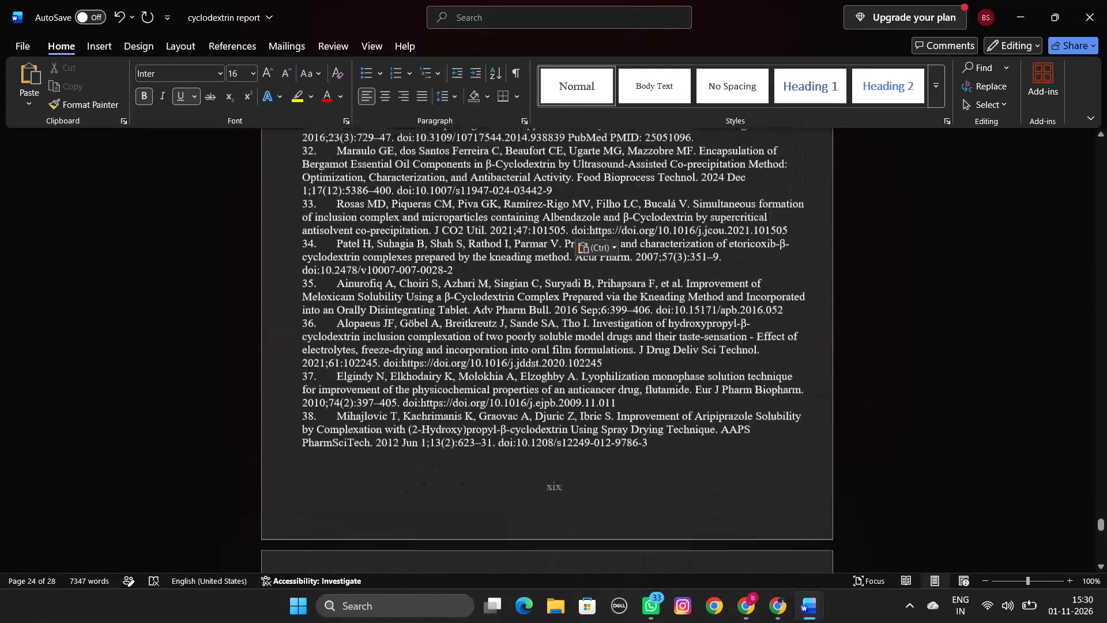
scroll(863, 401, "up", 20)
scroll(863, 401, "up", 19)
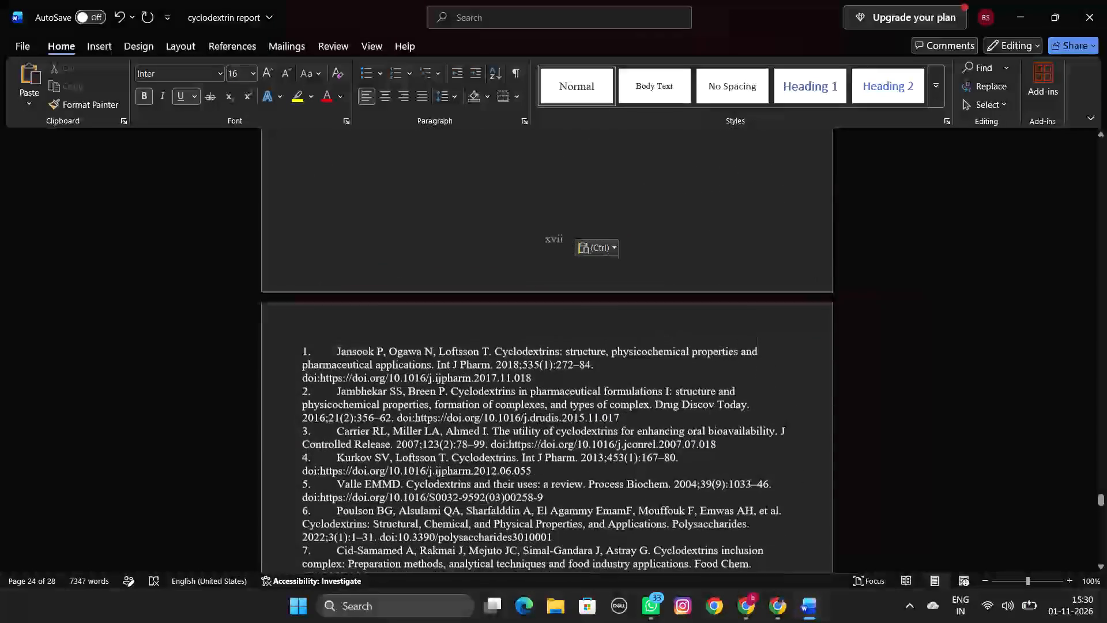
scroll(863, 401, "up", 13)
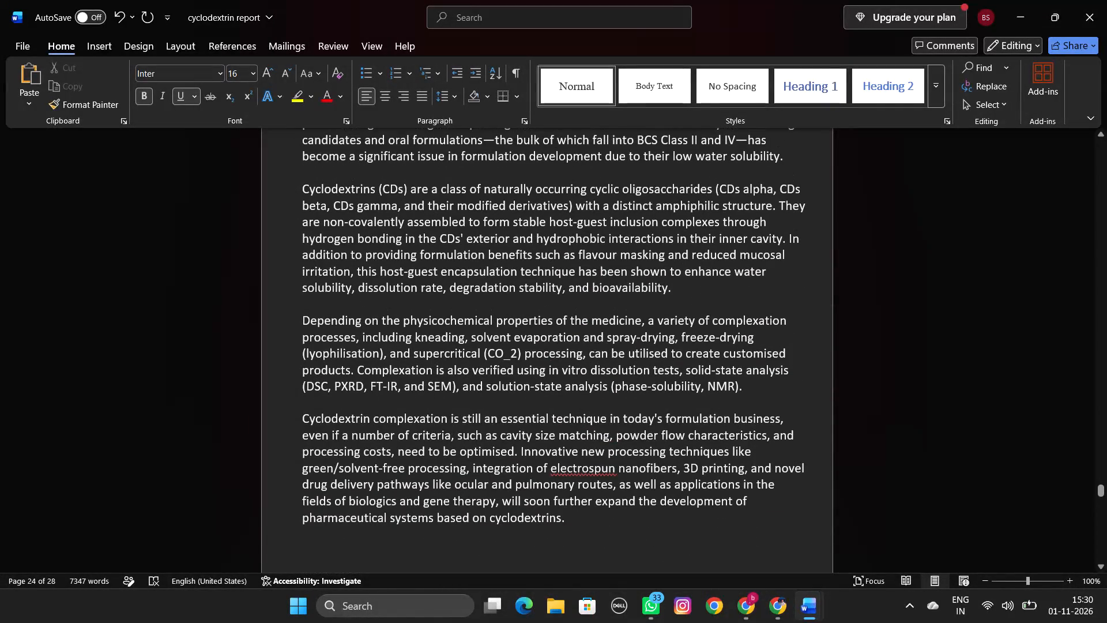
scroll(861, 392, "up", 14)
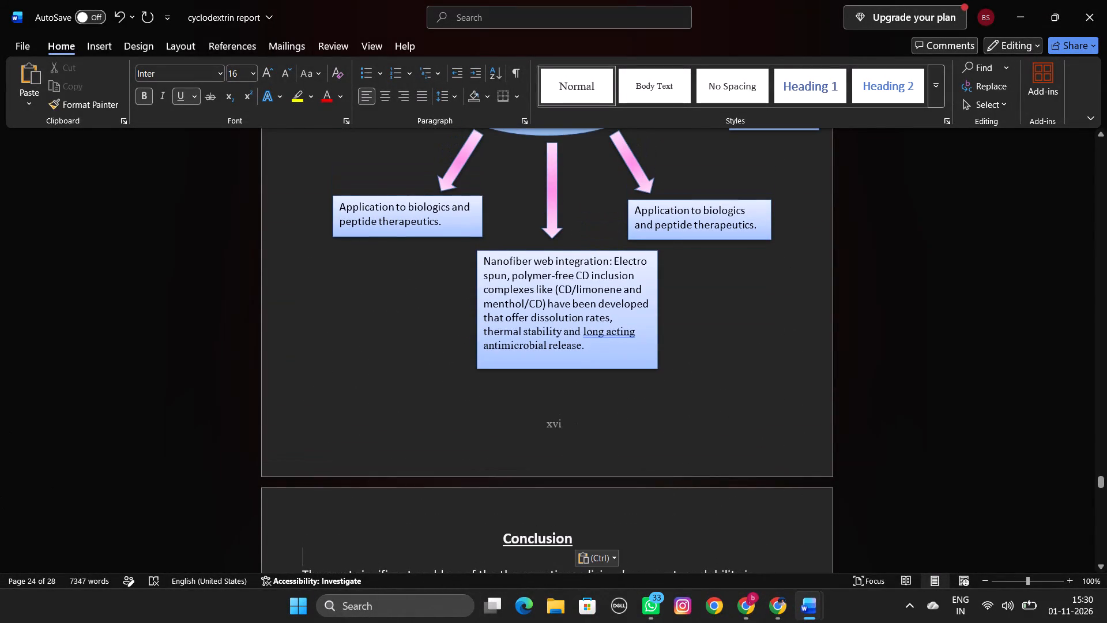
left_click(19, 48)
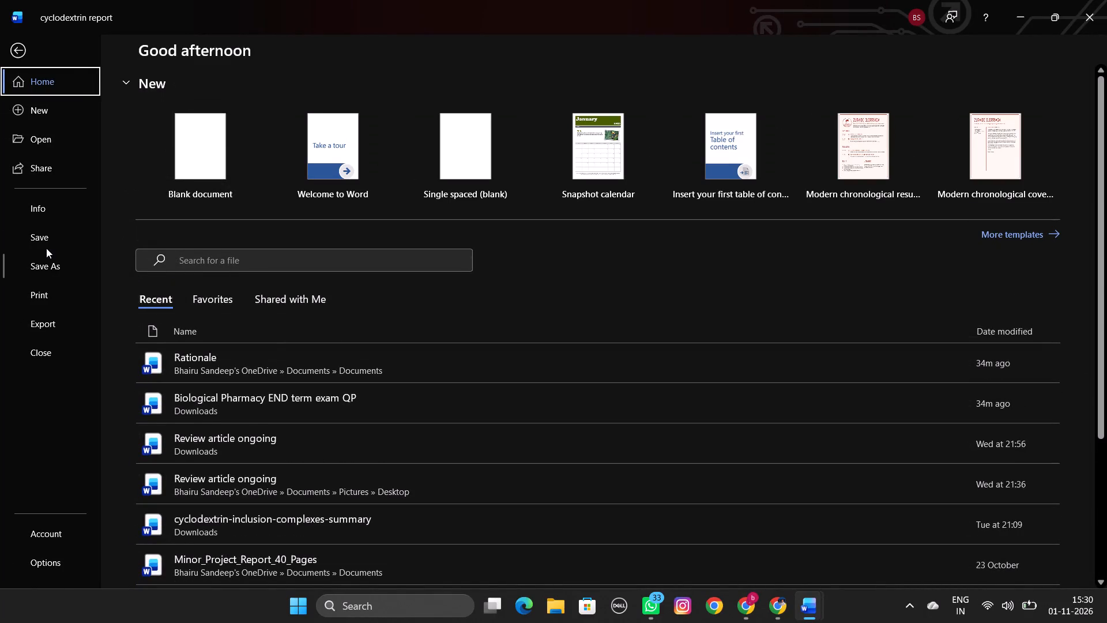
left_click(54, 237)
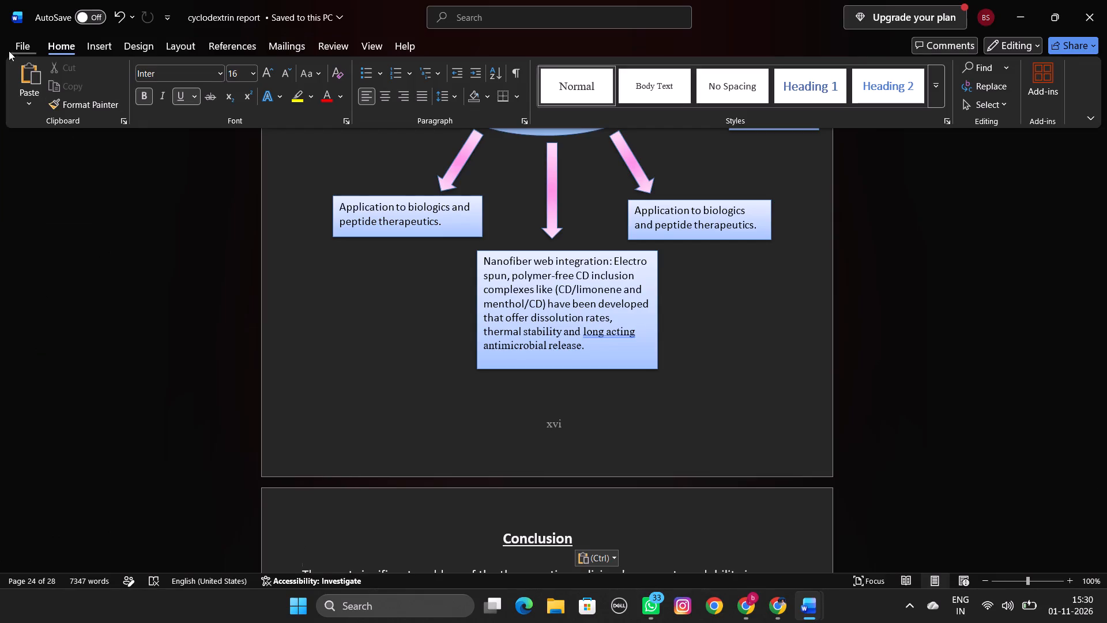
Save a copy of the report to the OneDrive Documents folder as a Word Document named cyclodextrin report.
left_click(16, 47)
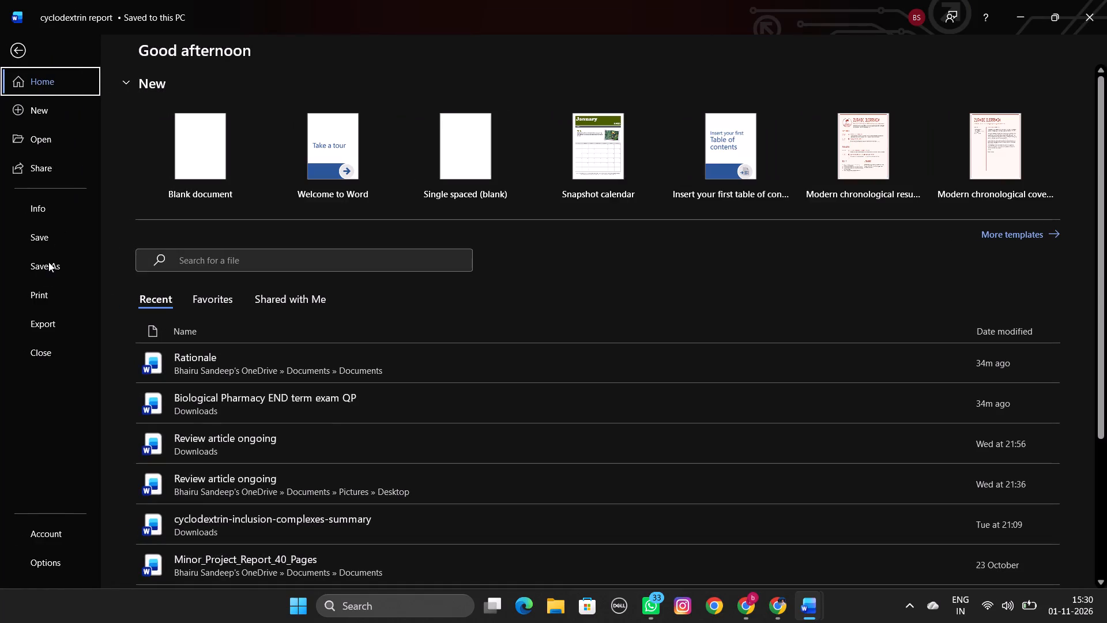
left_click(48, 262)
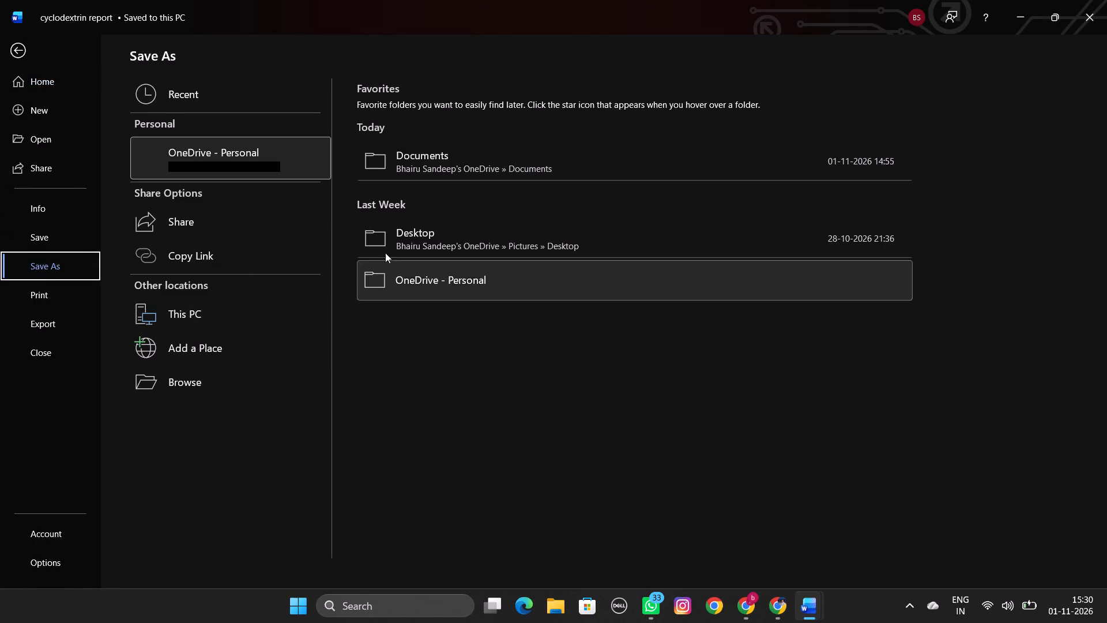
left_click(443, 168)
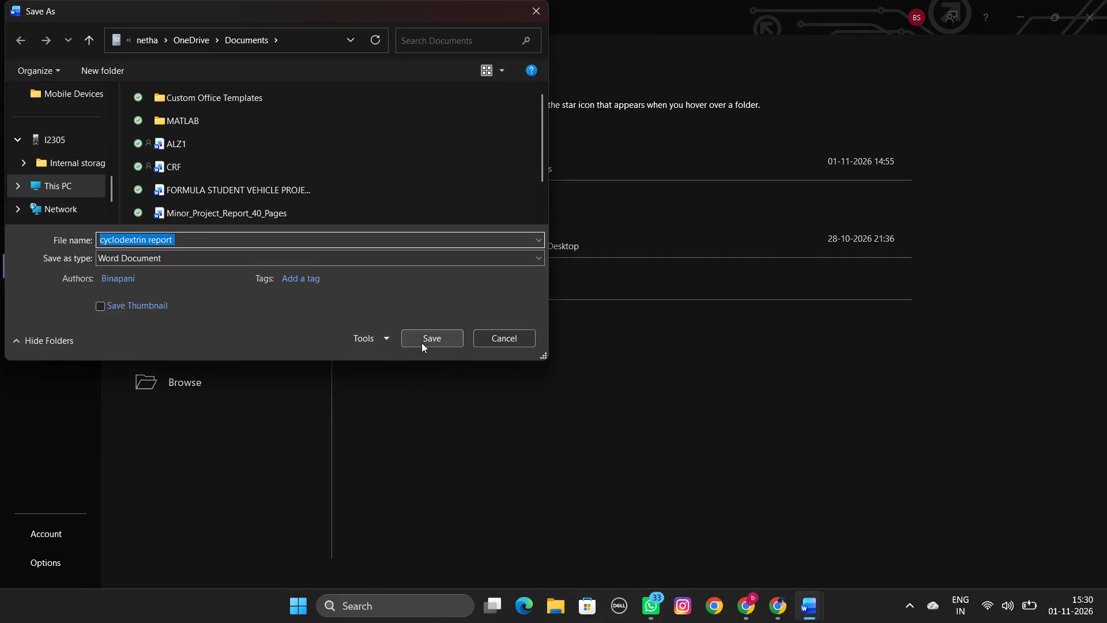
left_click(421, 343)
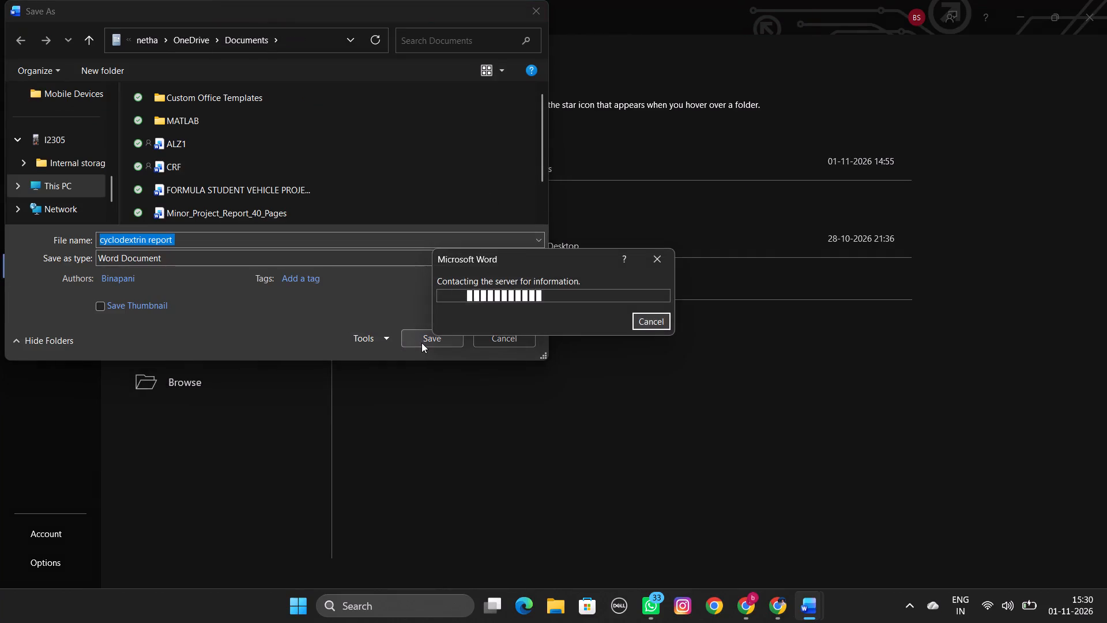
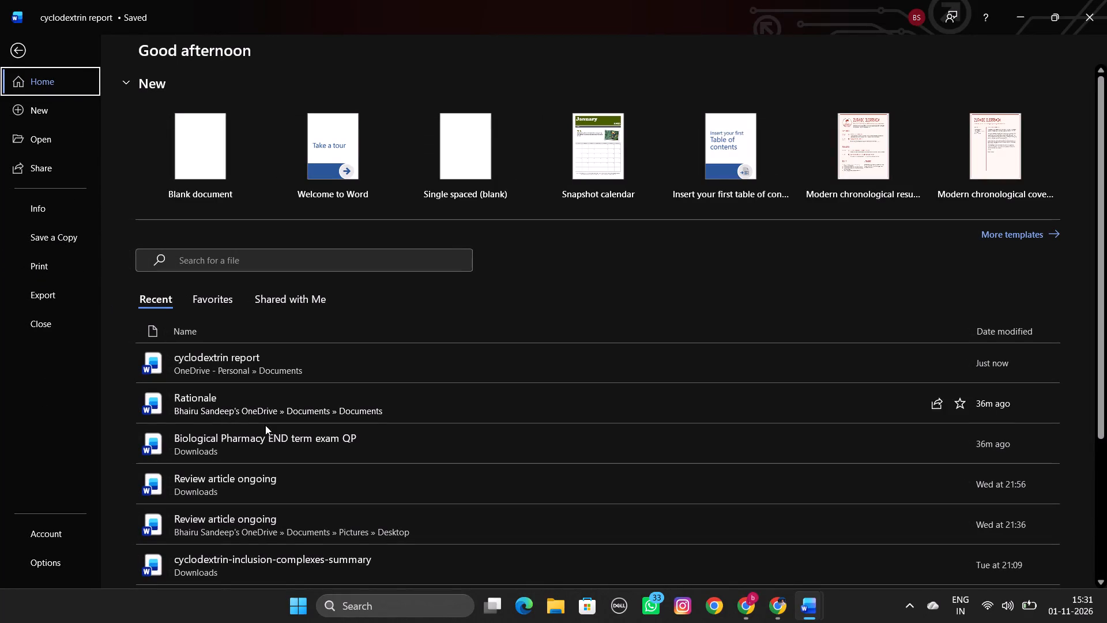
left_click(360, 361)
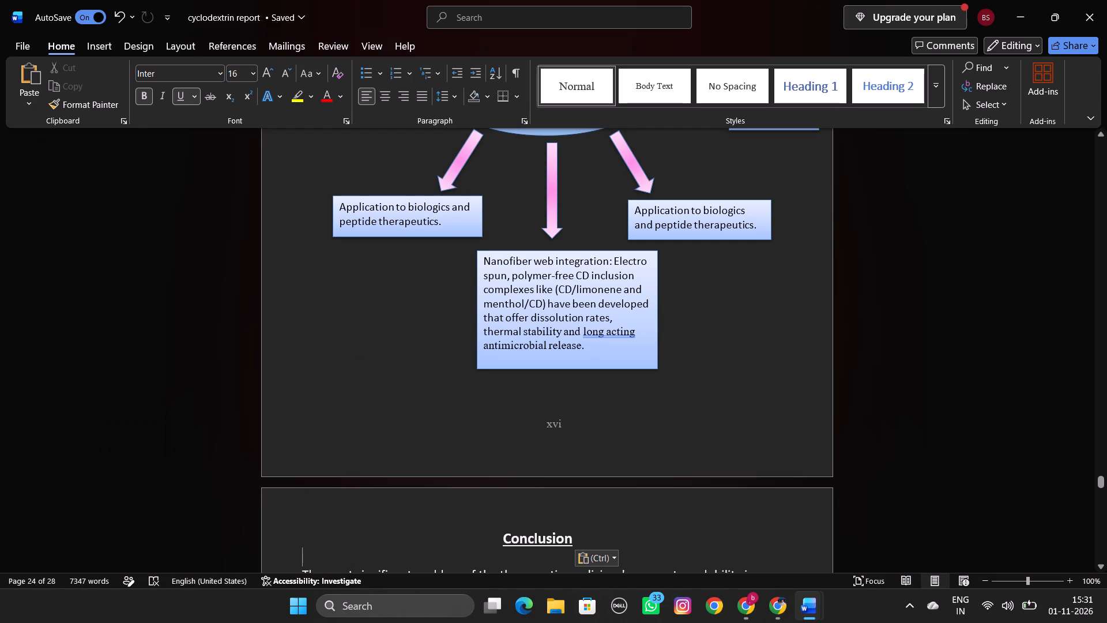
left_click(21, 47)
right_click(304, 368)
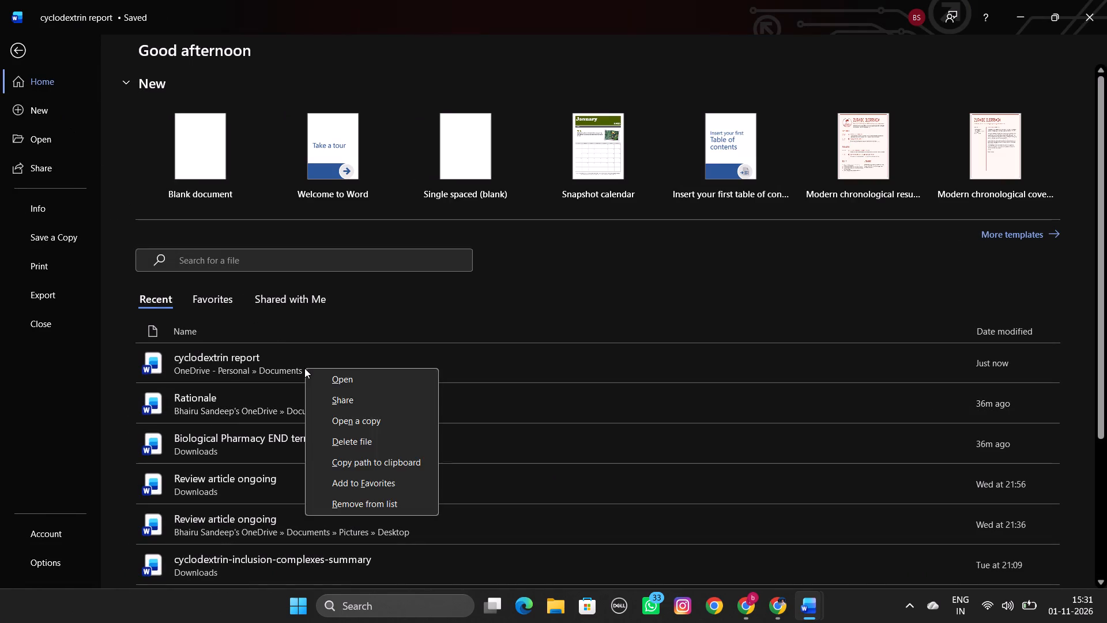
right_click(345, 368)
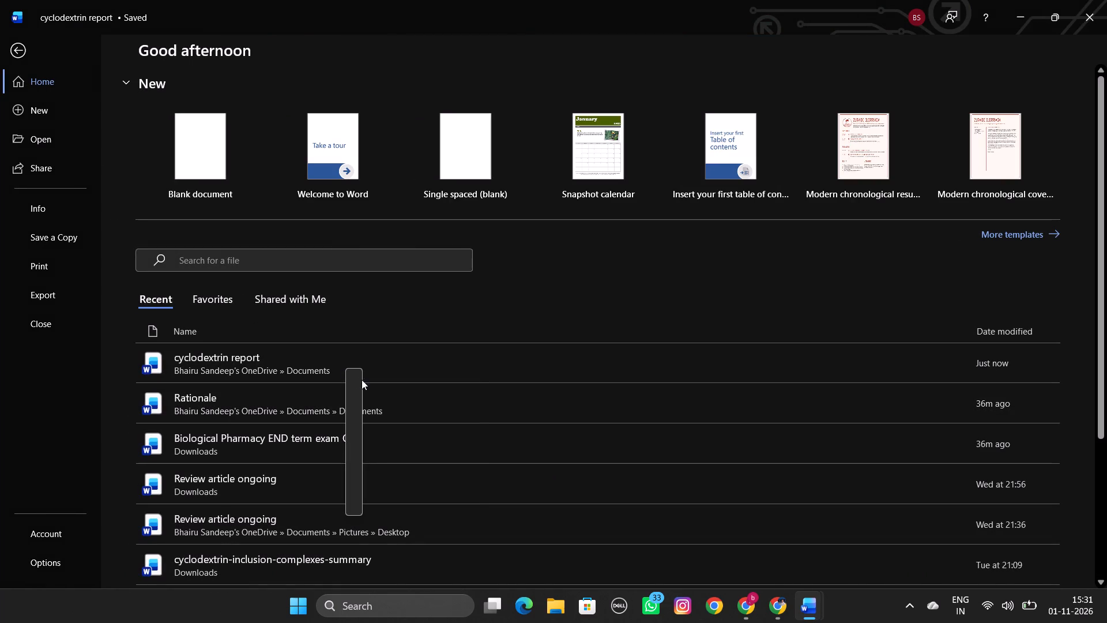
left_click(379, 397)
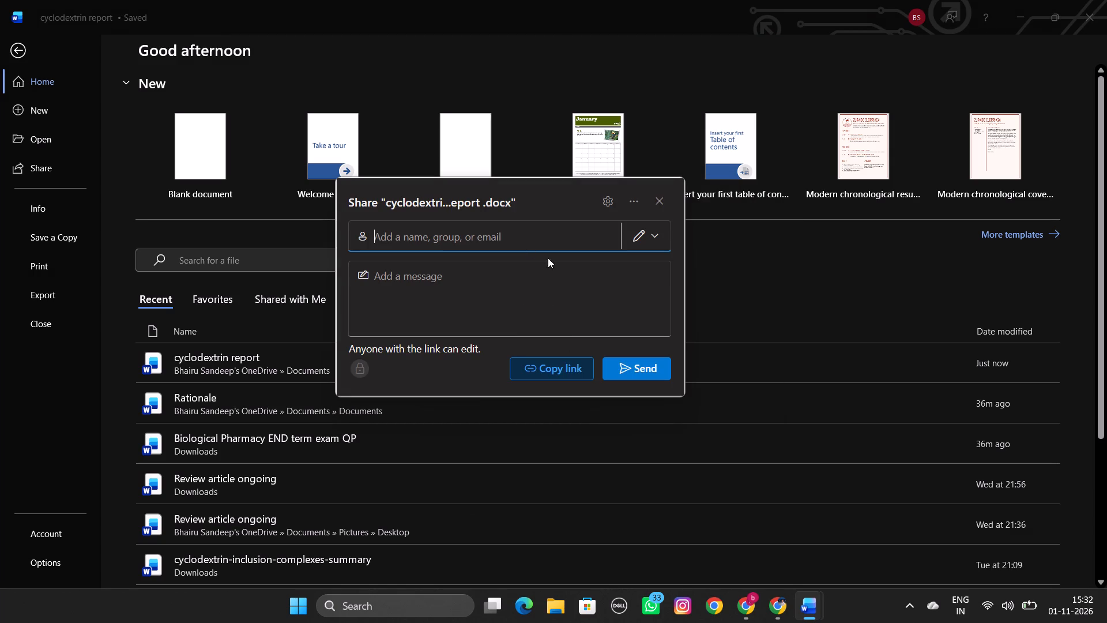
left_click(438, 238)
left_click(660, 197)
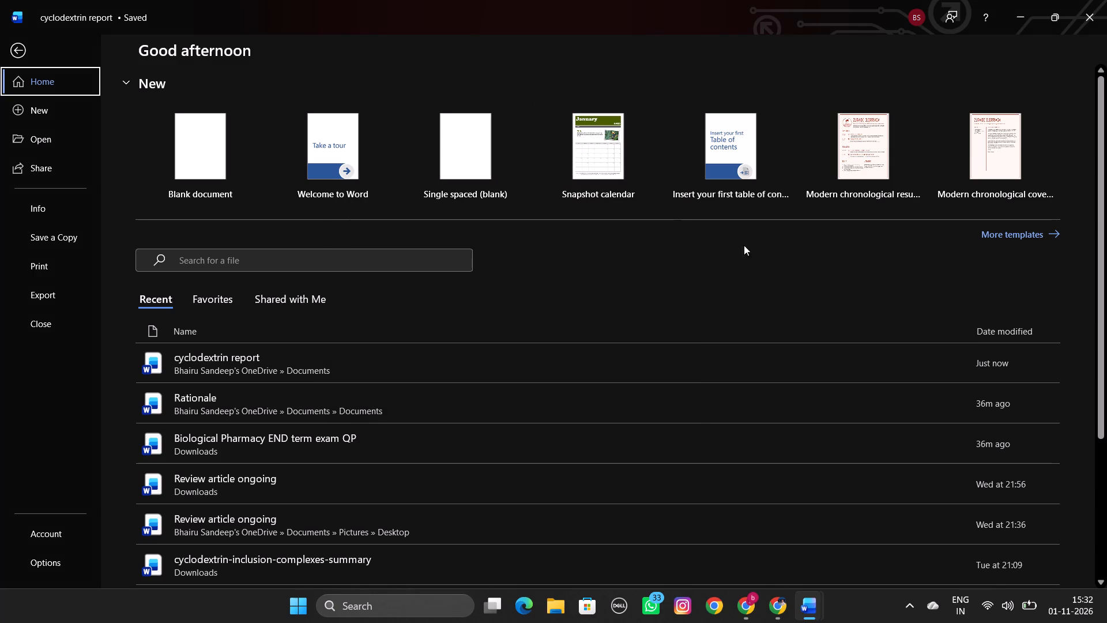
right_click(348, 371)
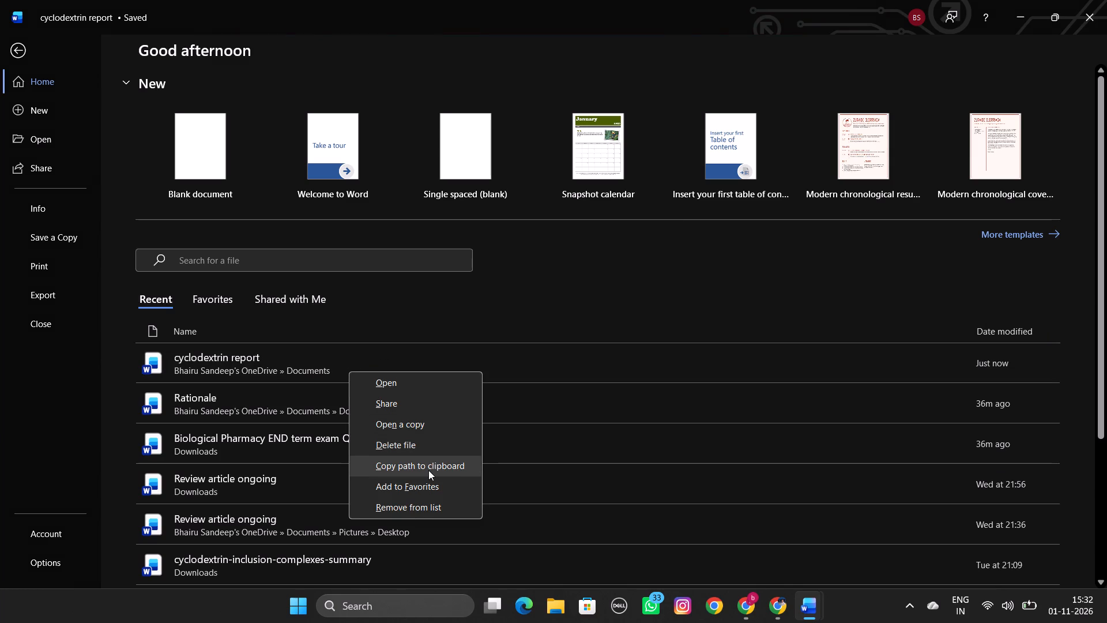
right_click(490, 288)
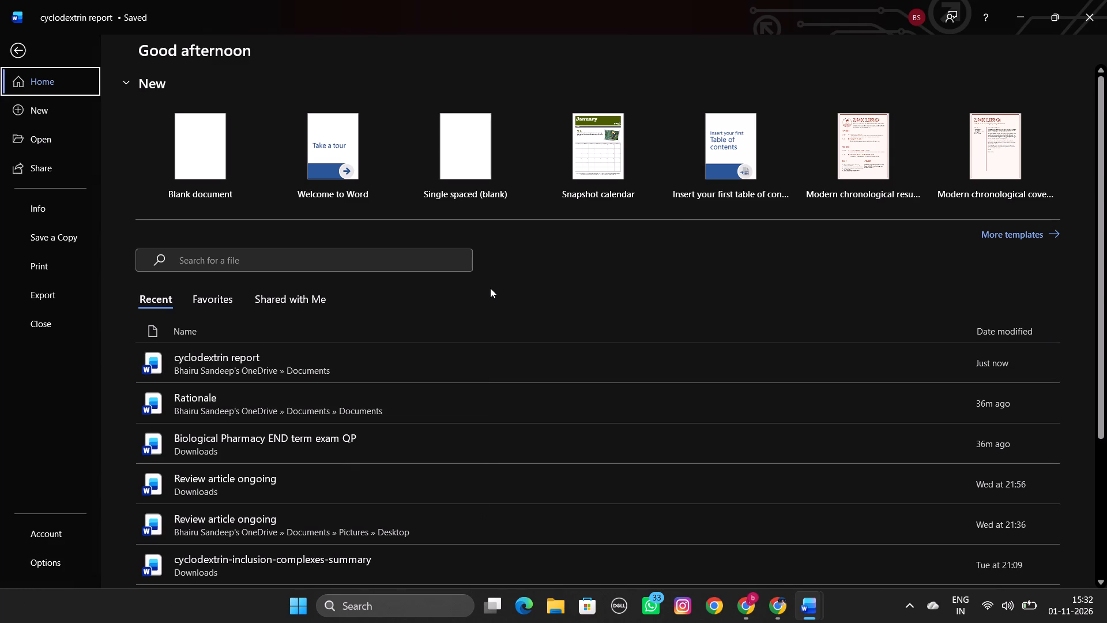
Save a copy of the report as a Word Document named cyclodextrin report in This PC's Documents folder, replacing the existing file.
left_click(50, 236)
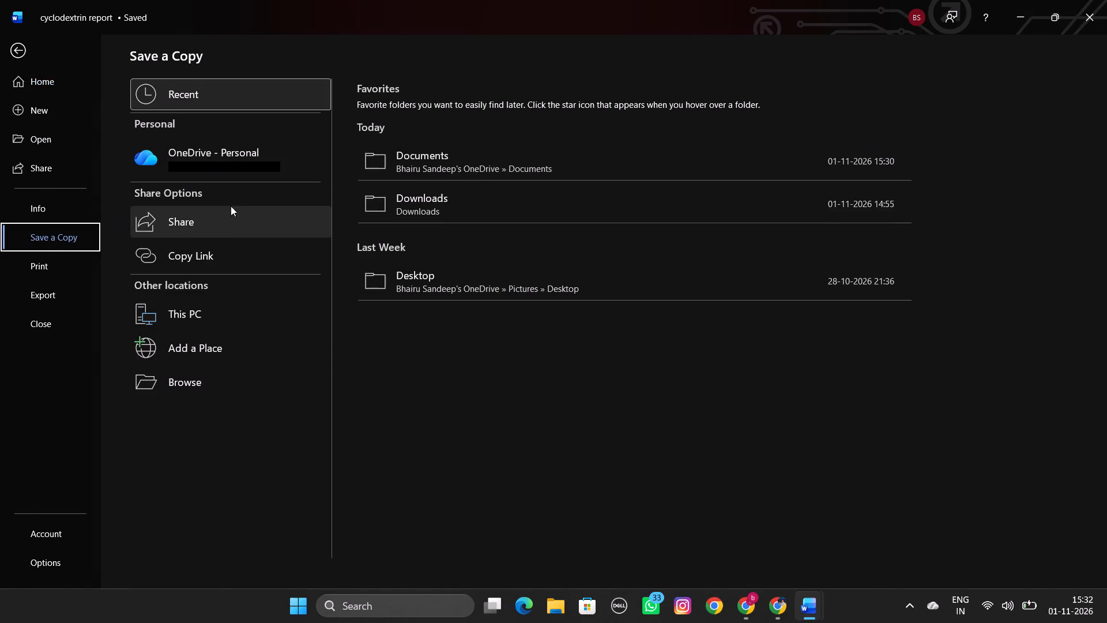
left_click(235, 299)
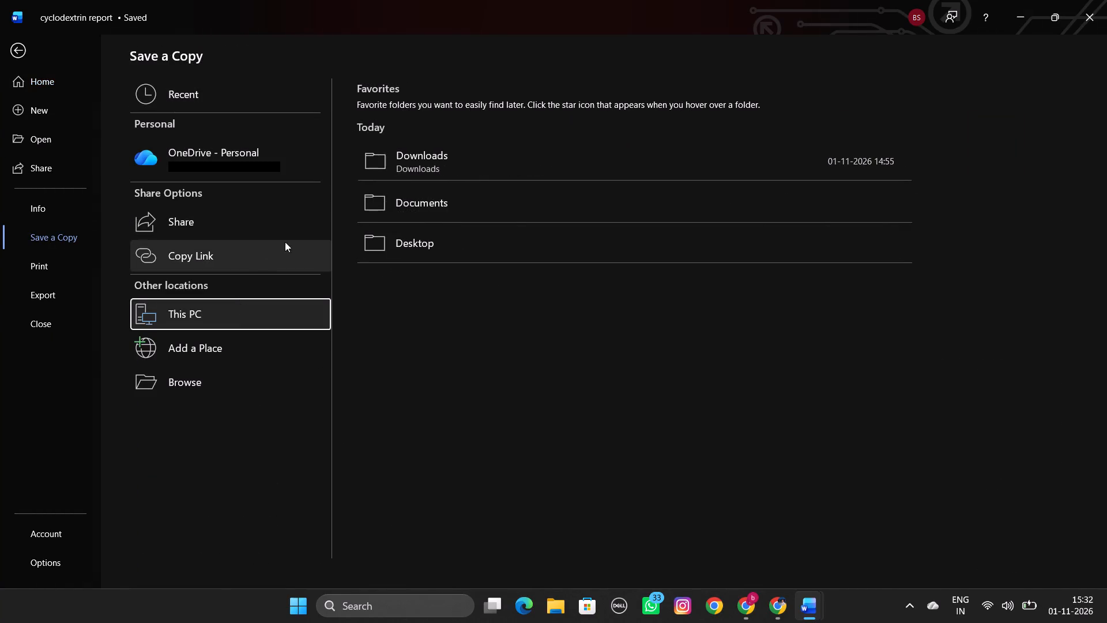
left_click(387, 209)
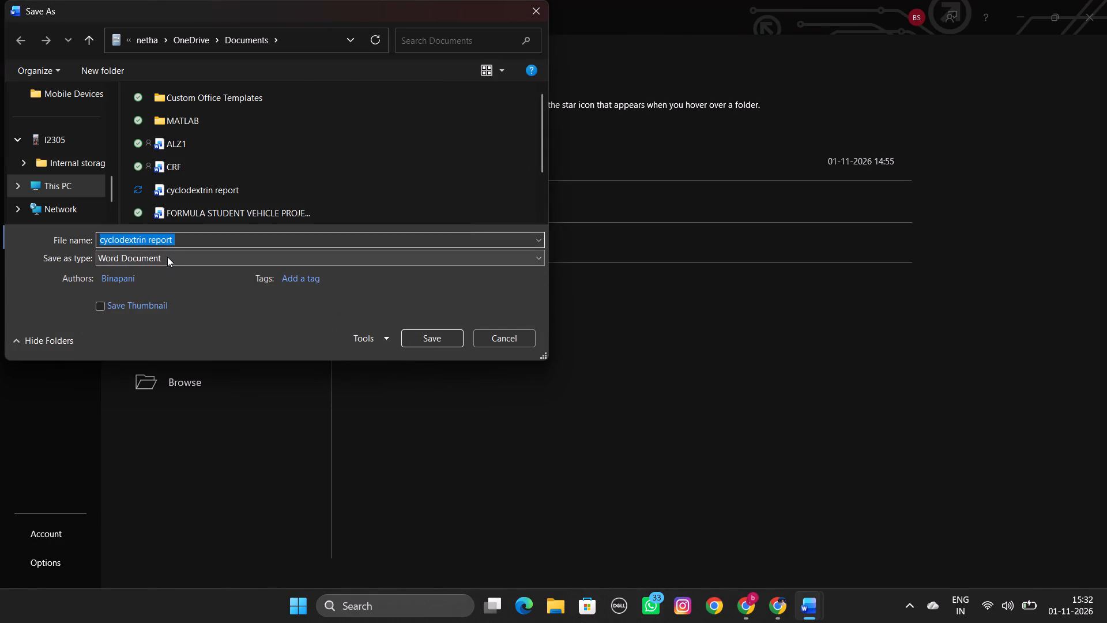
left_click(420, 337)
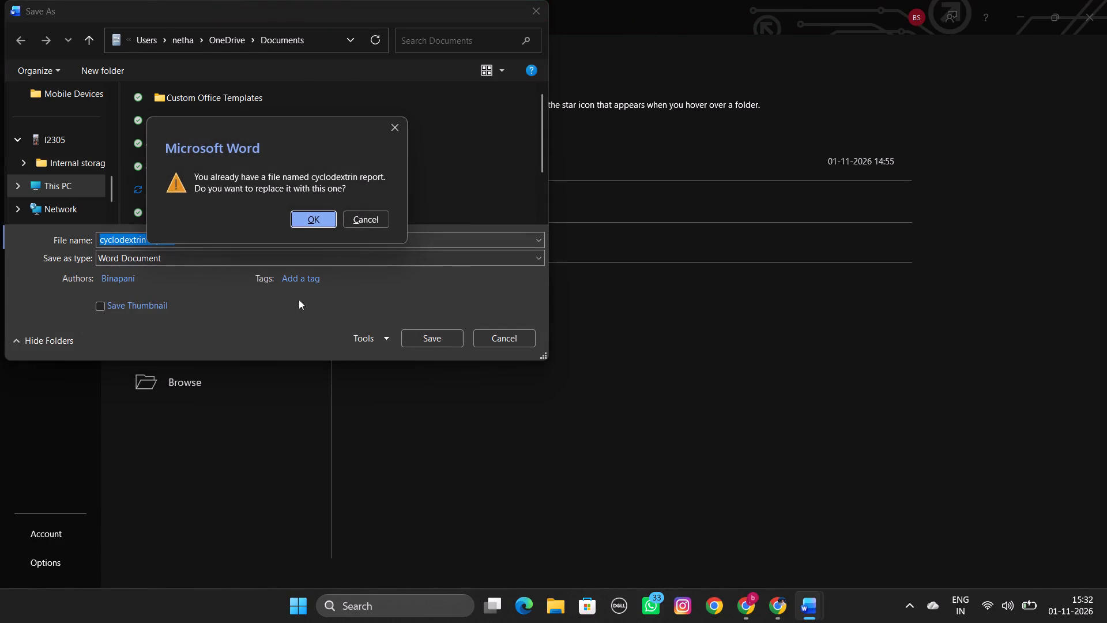
left_click(314, 219)
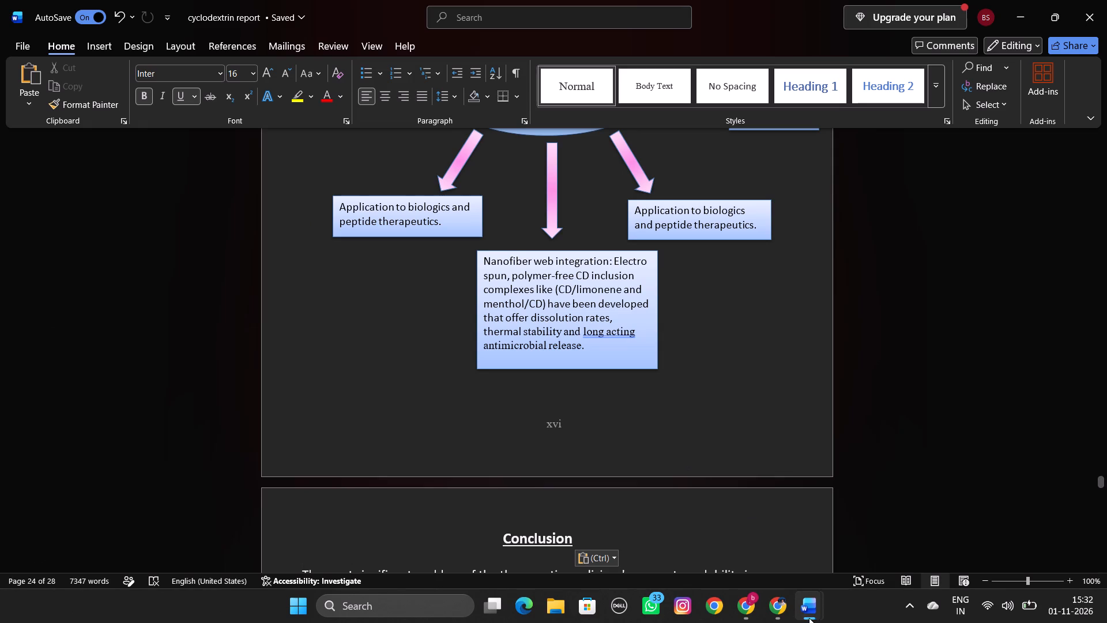
Switch to WhatsApp.
left_click(646, 608)
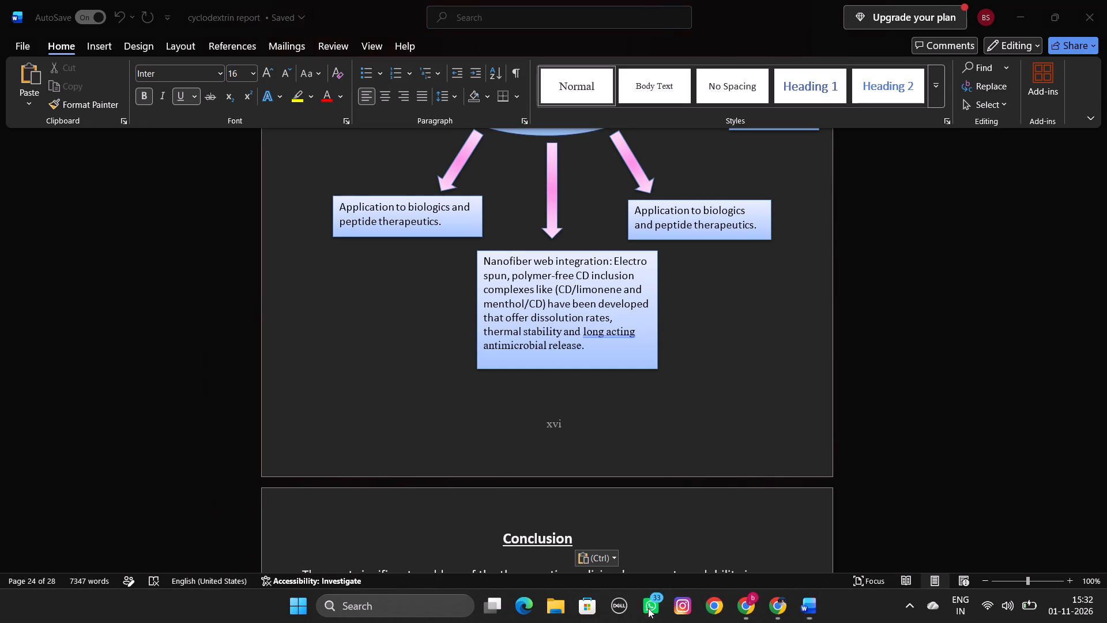
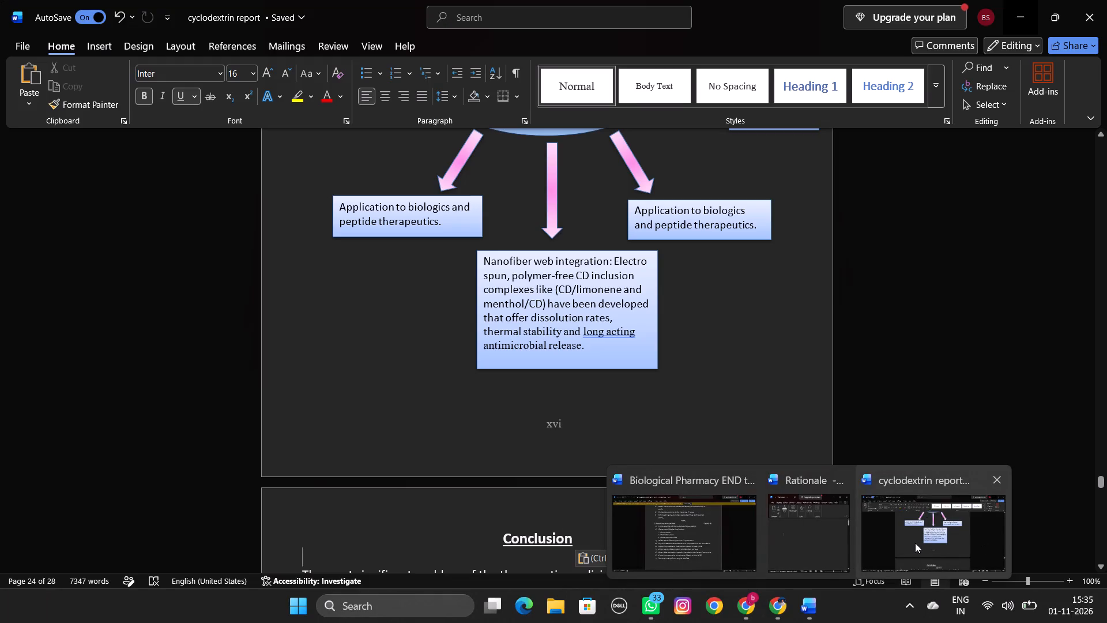
Switch back to the cyclodextrin report in Word and copy its file path to the clipboard from the recent files.
left_click(914, 543)
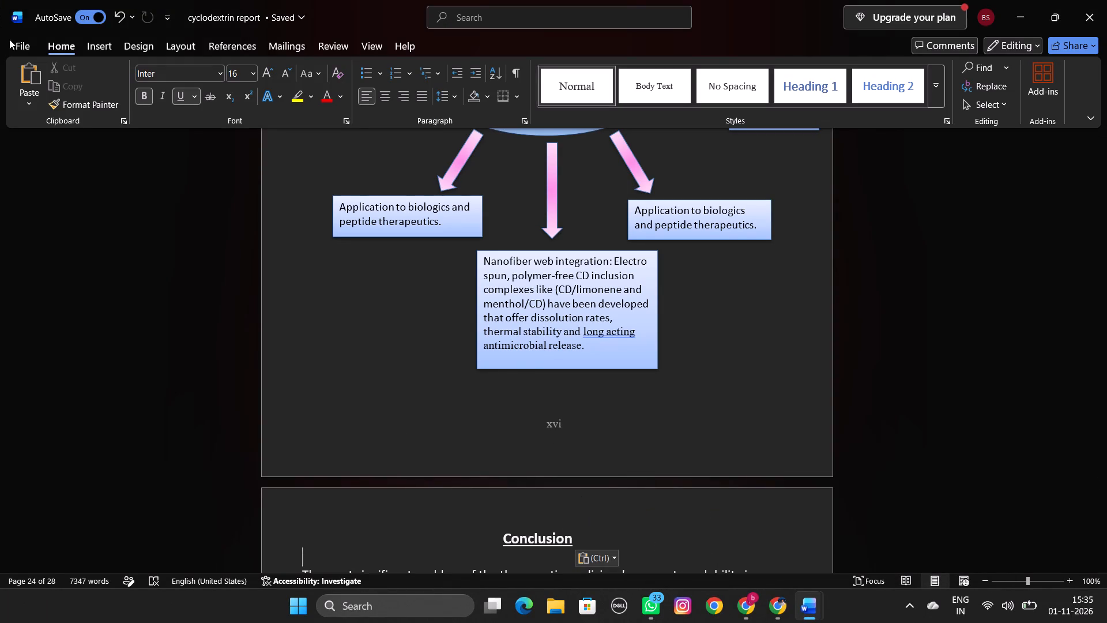
left_click(35, 52)
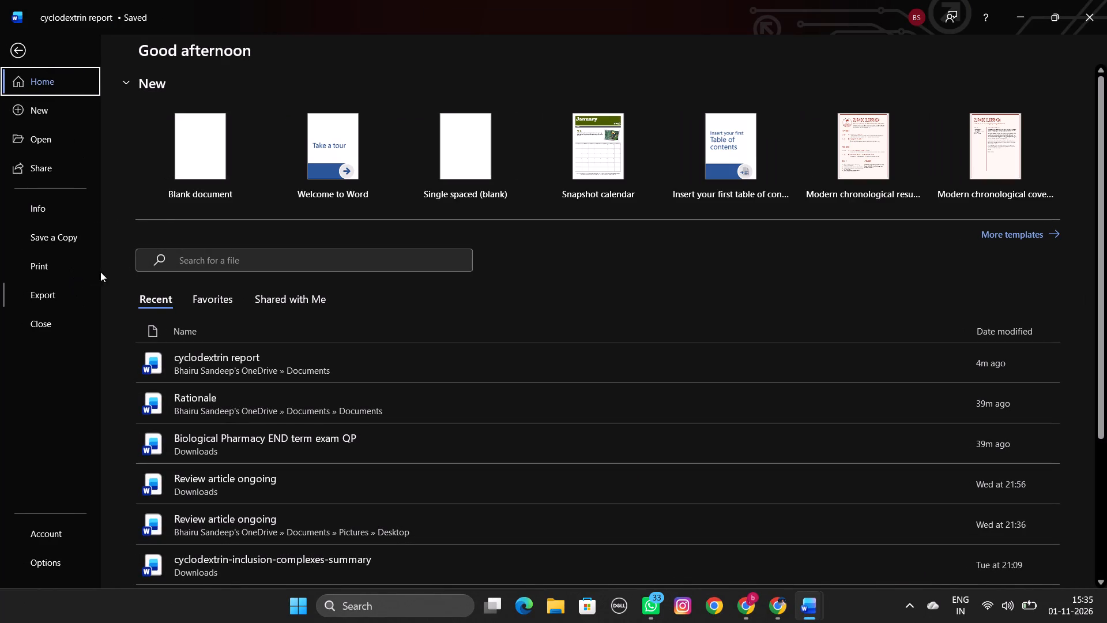
right_click(223, 361)
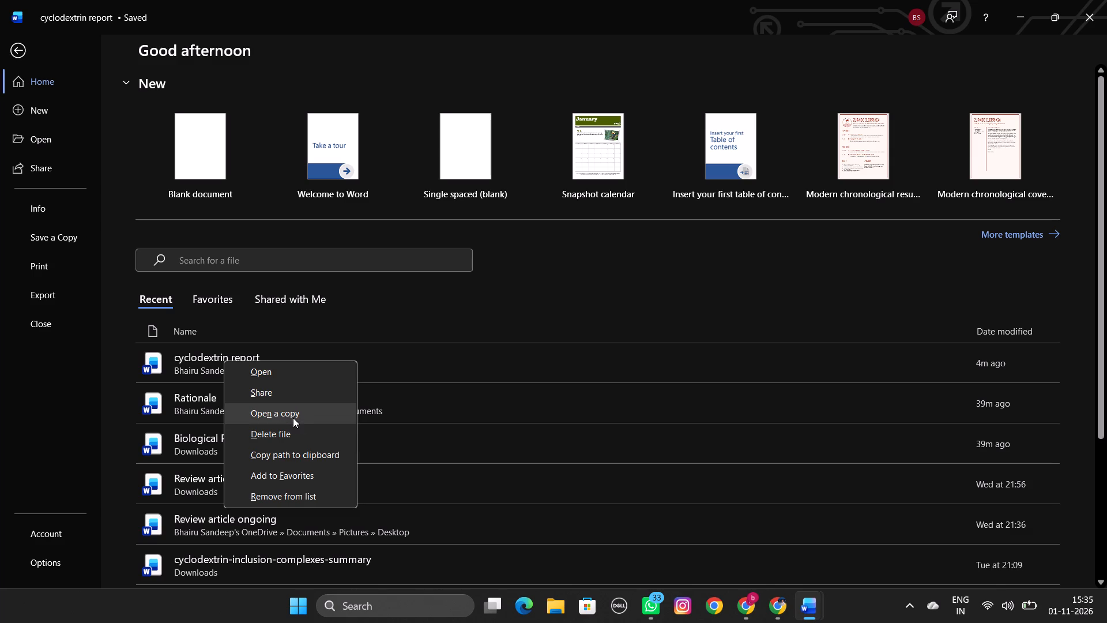
left_click(310, 453)
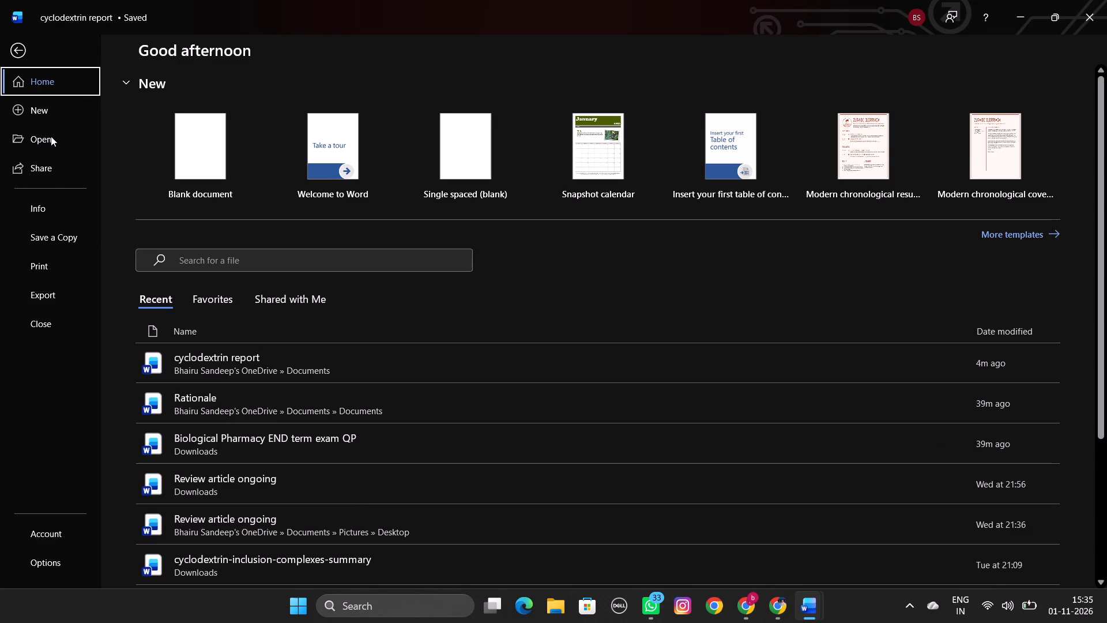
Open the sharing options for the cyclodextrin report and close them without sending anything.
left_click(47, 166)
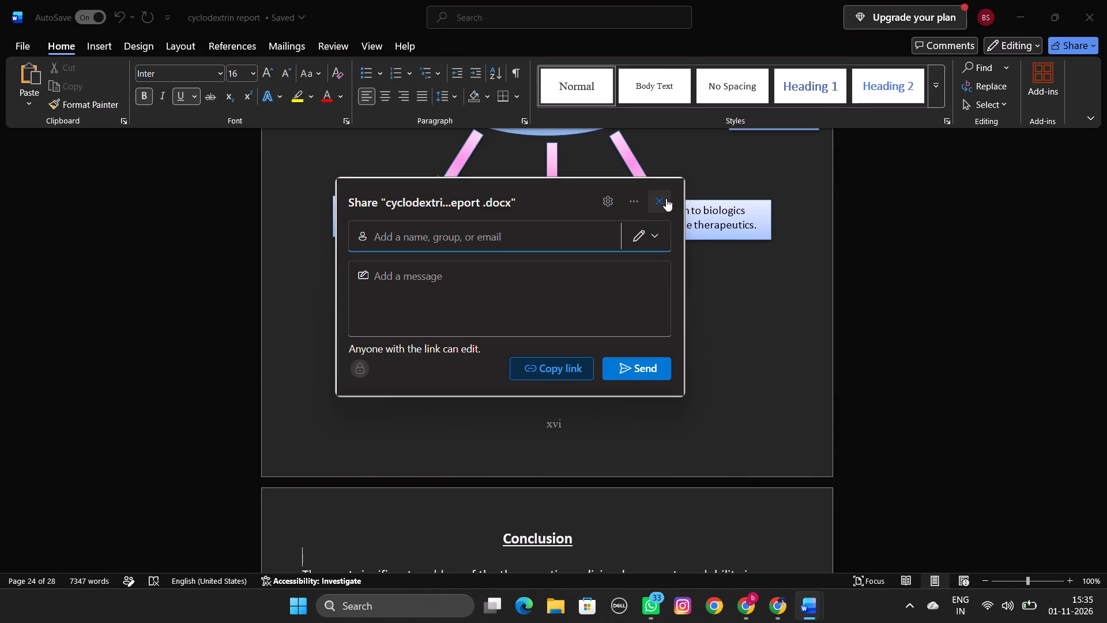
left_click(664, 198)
Save a copy of the report as a Word Document named cyclodextrin final report in This PC's Desktop folder.
left_click(20, 46)
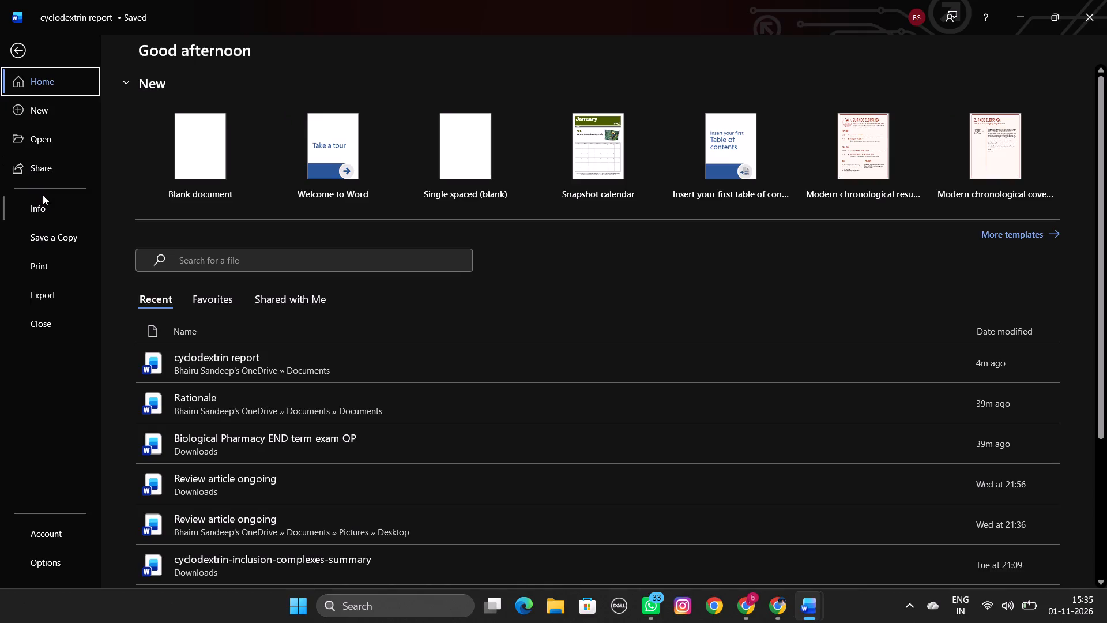
left_click(43, 234)
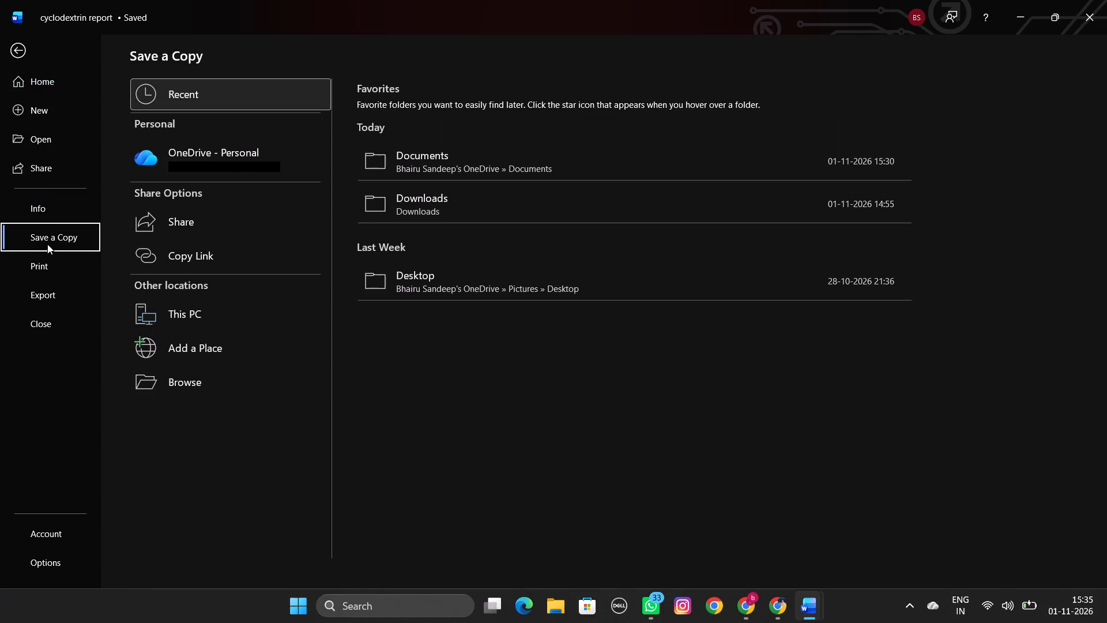
left_click(174, 308)
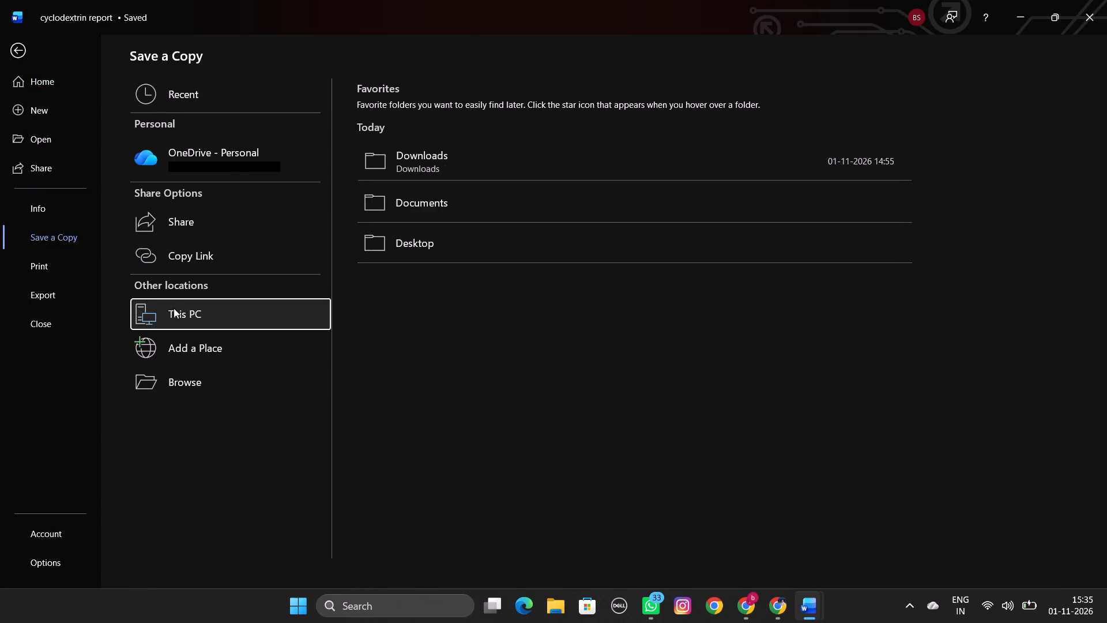
left_click(376, 256)
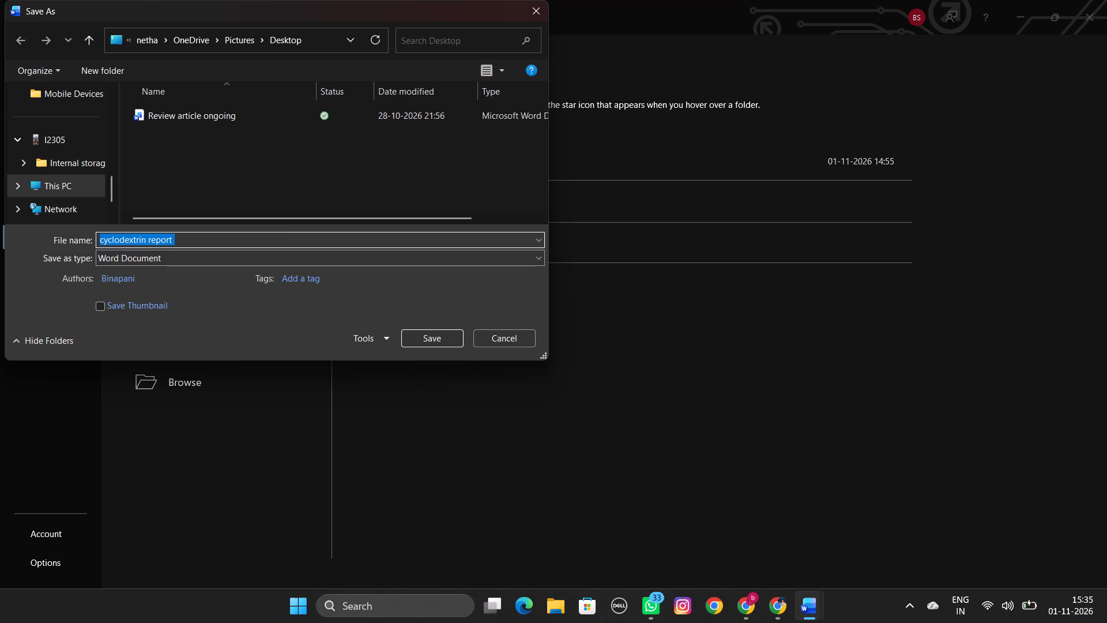
key("space")
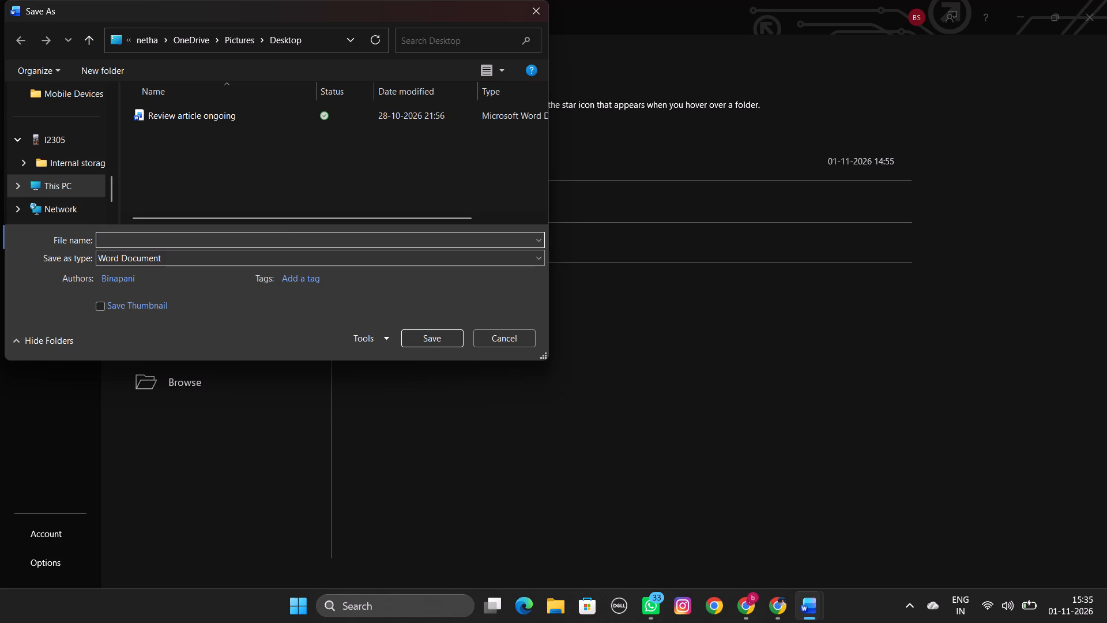
type("cyclodextrin final repo")
type("rt")
key("Return")
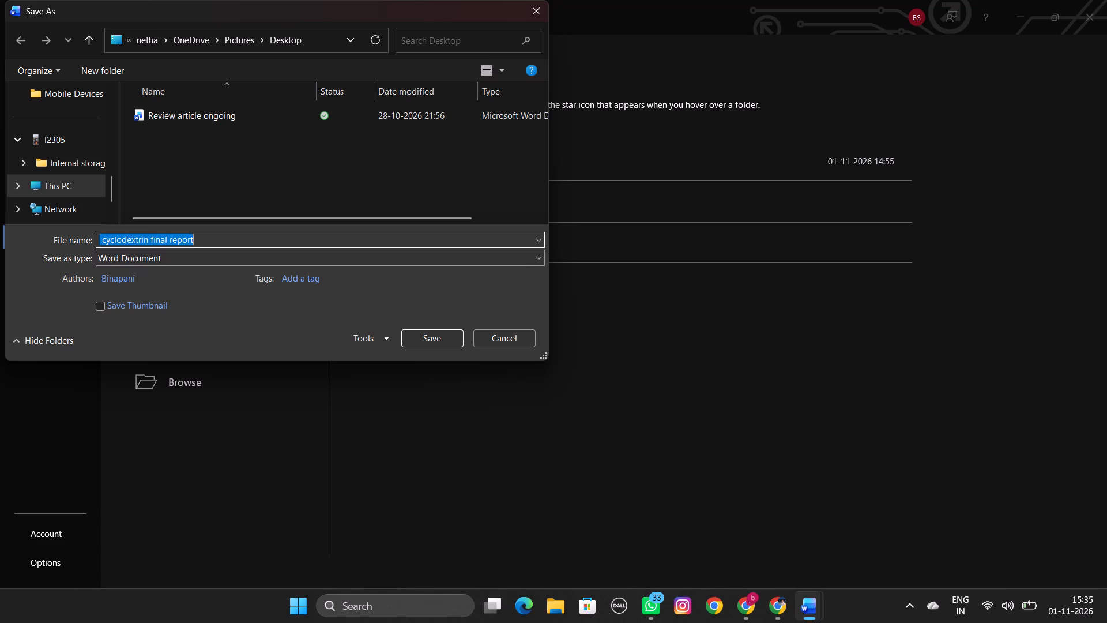
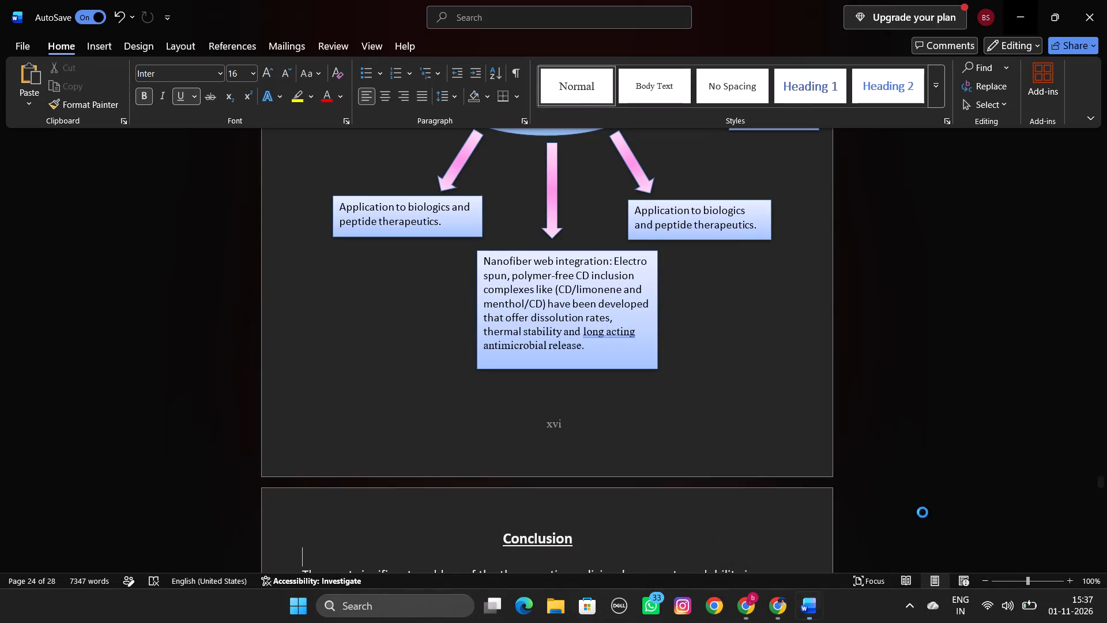
Open the cyclodextrin final report stored in the Desktop folder from the recent files.
left_click(21, 48)
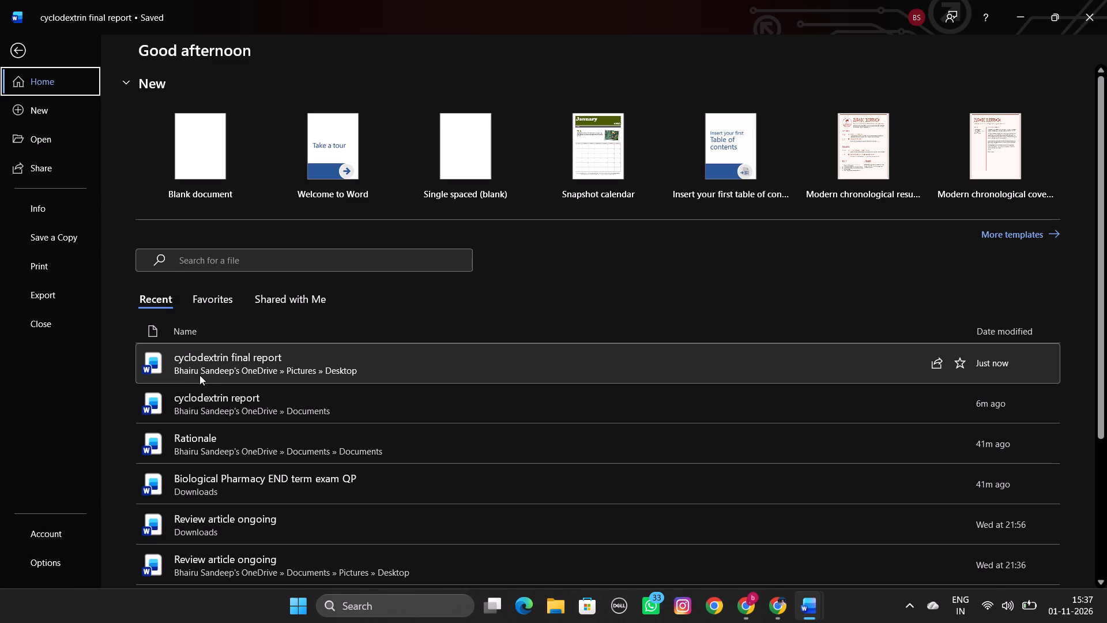
left_click(219, 362)
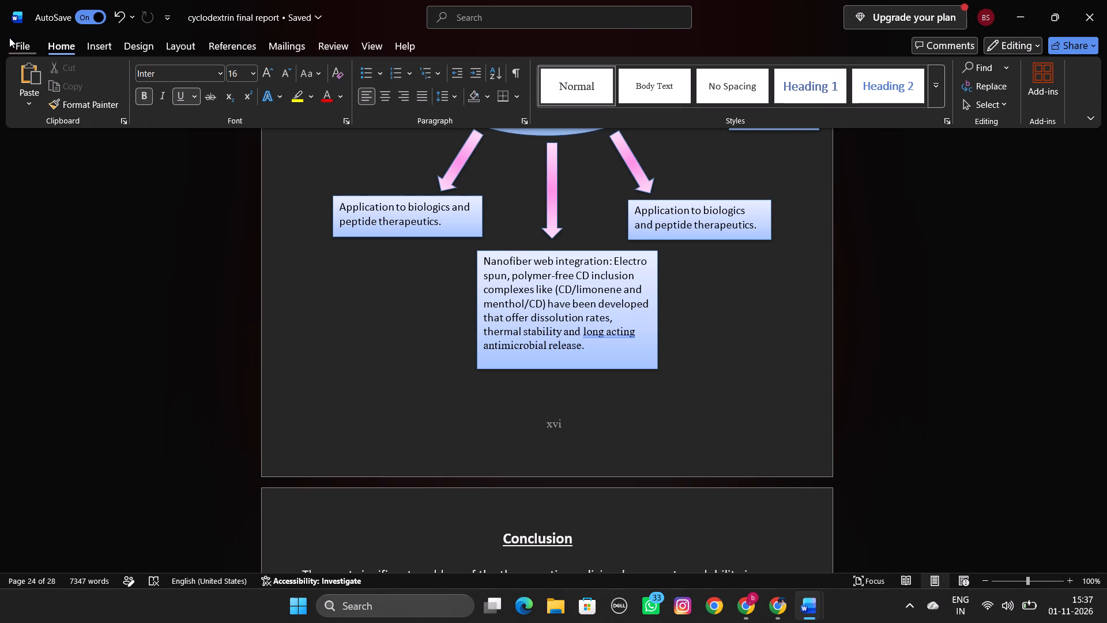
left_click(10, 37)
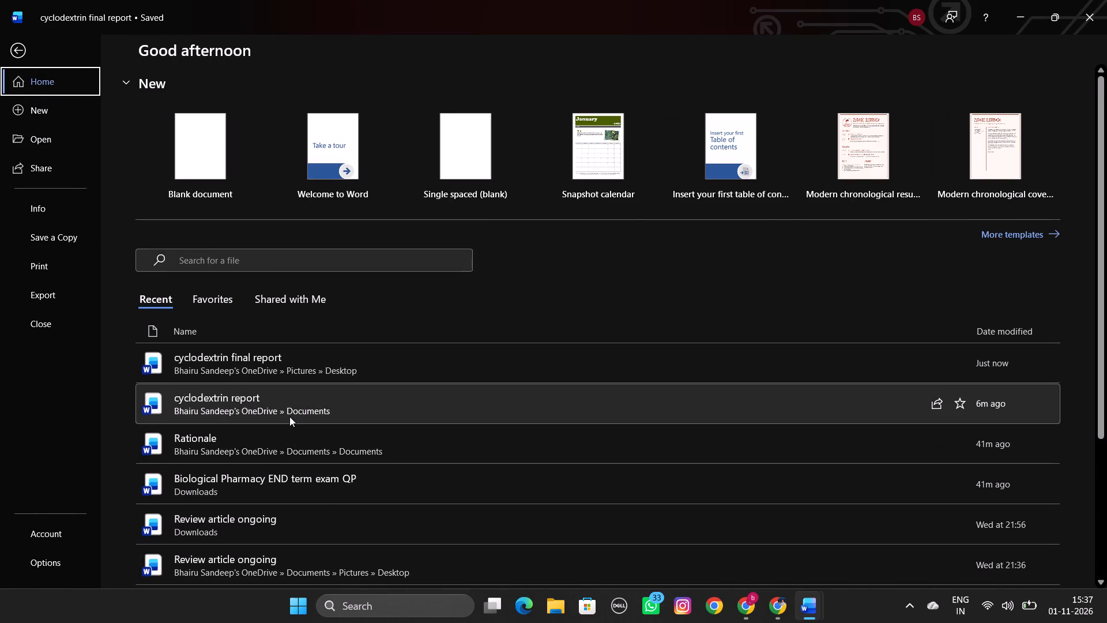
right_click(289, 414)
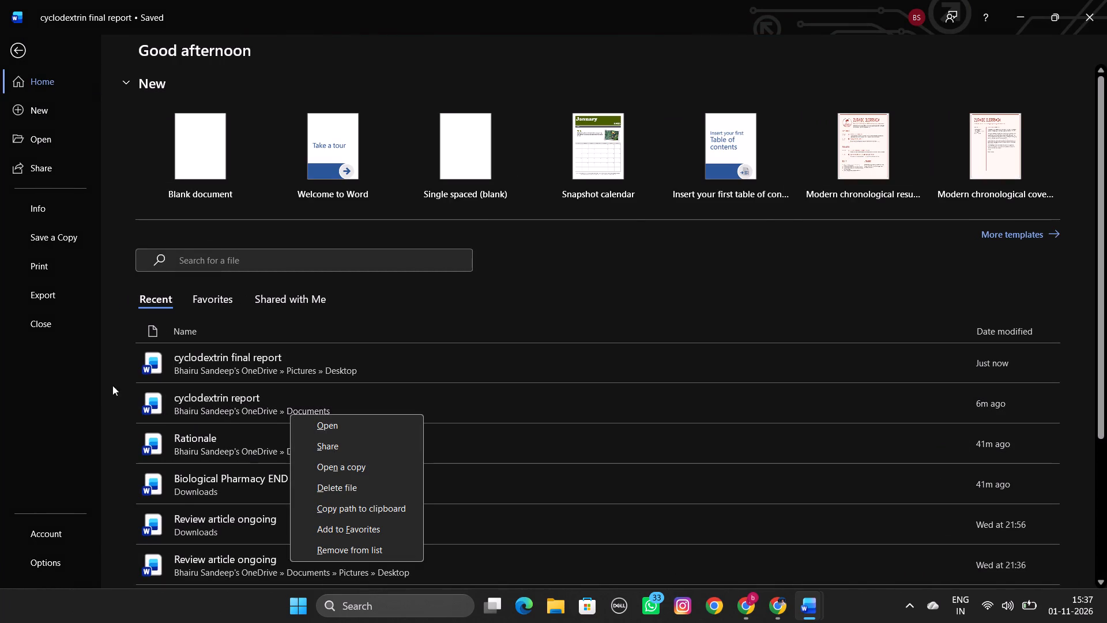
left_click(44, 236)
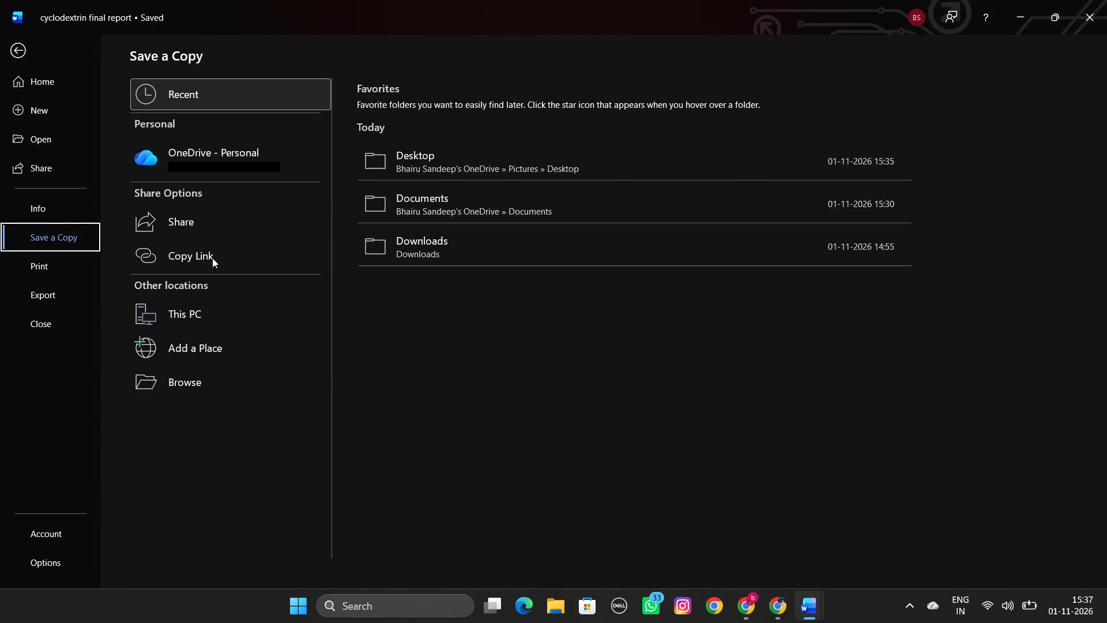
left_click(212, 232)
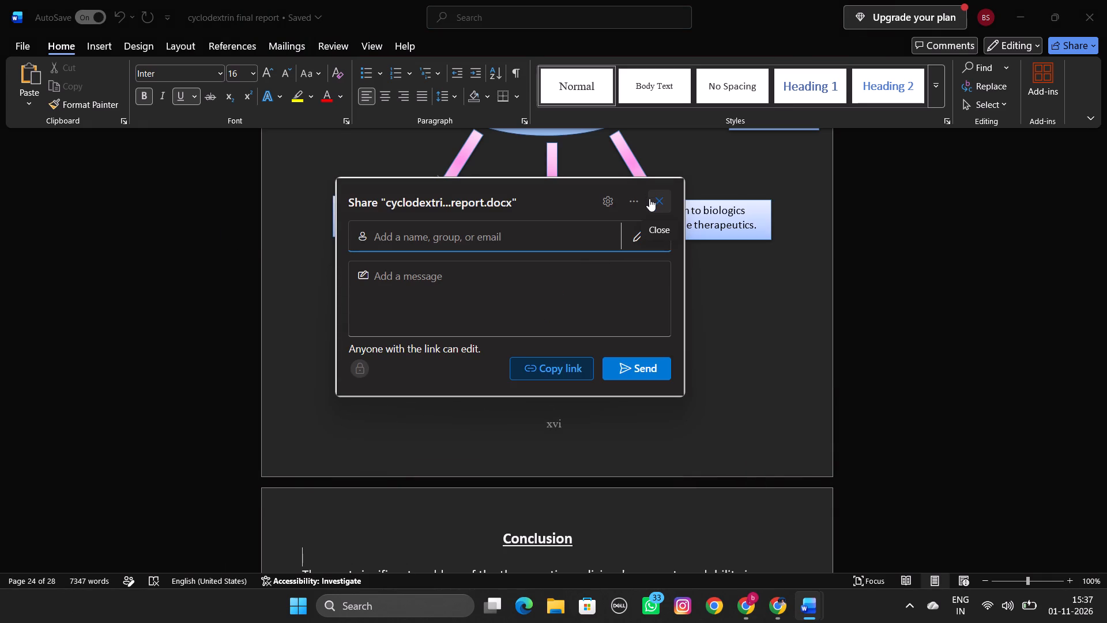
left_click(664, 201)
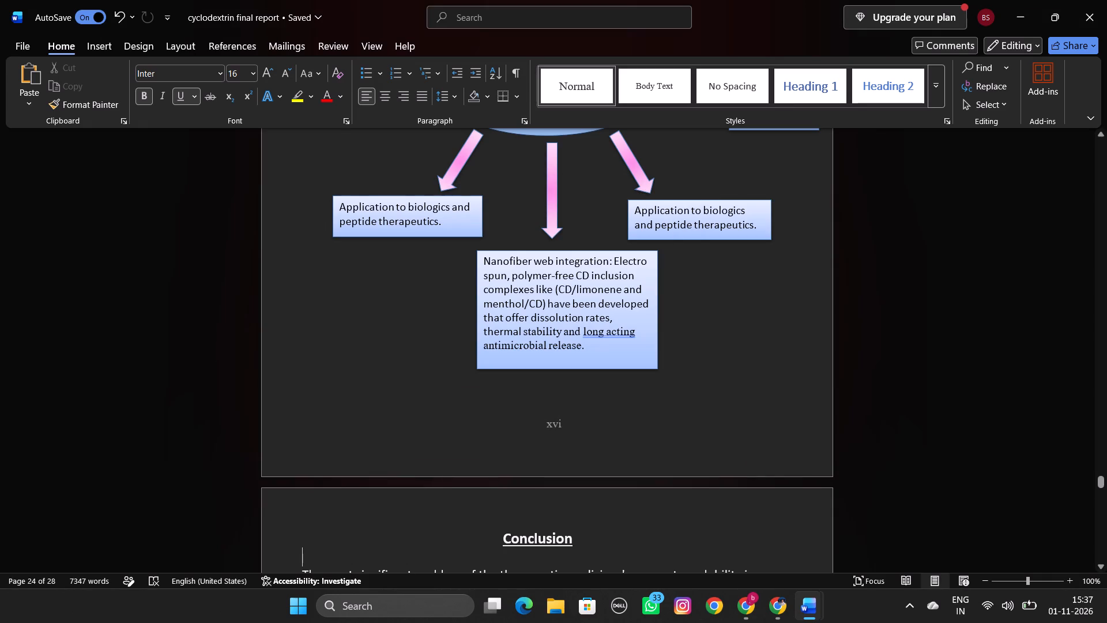
Open the original cyclodextrin report stored in the OneDrive Documents folder from the recent files.
left_click(23, 46)
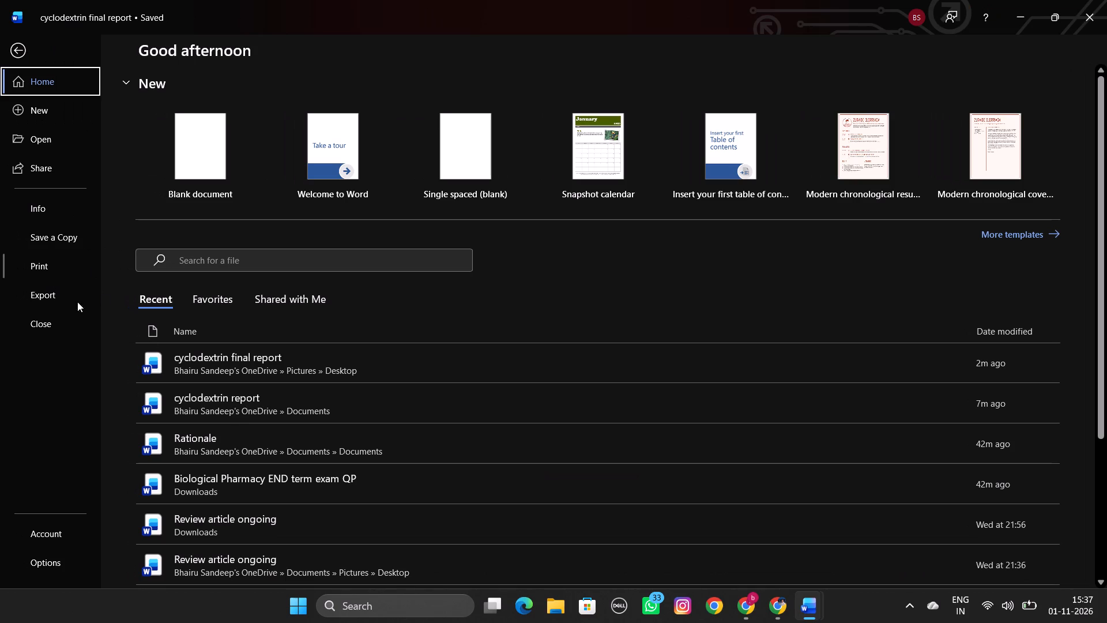
left_click(205, 392)
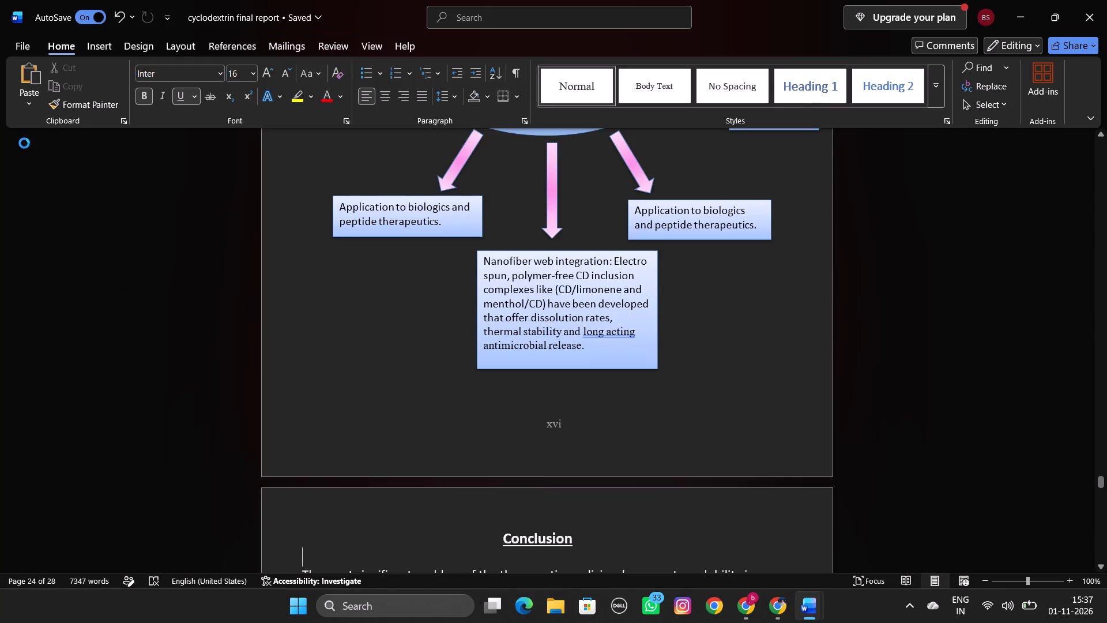
Start saving a copy of the cyclodextrin report in This PC's Desktop folder, removing the end of the word report from its file name.
left_click(24, 42)
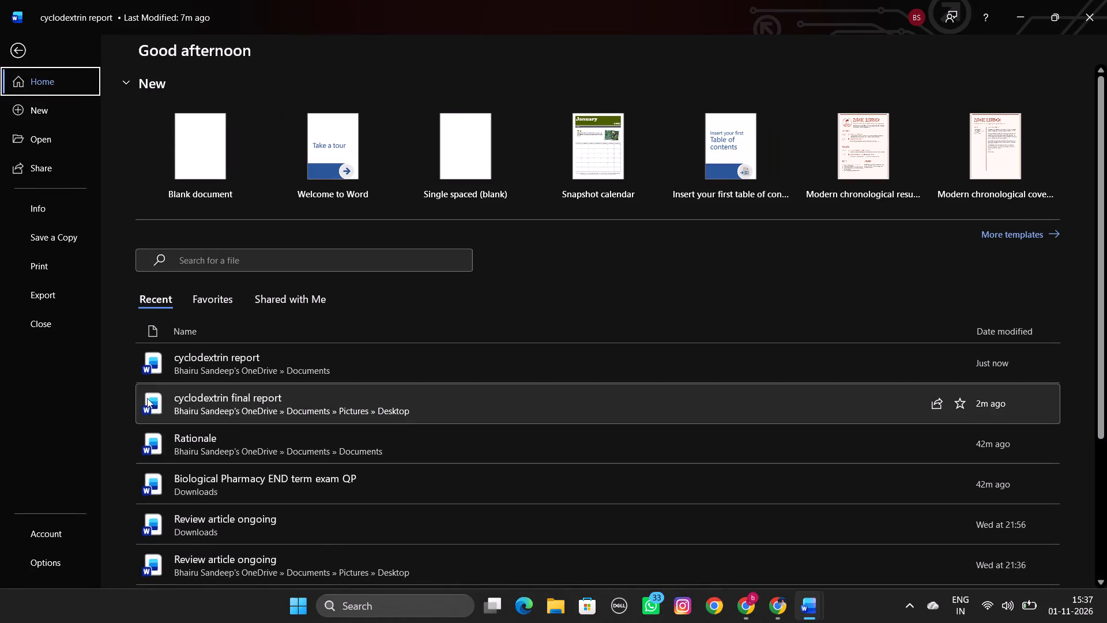
right_click(188, 400)
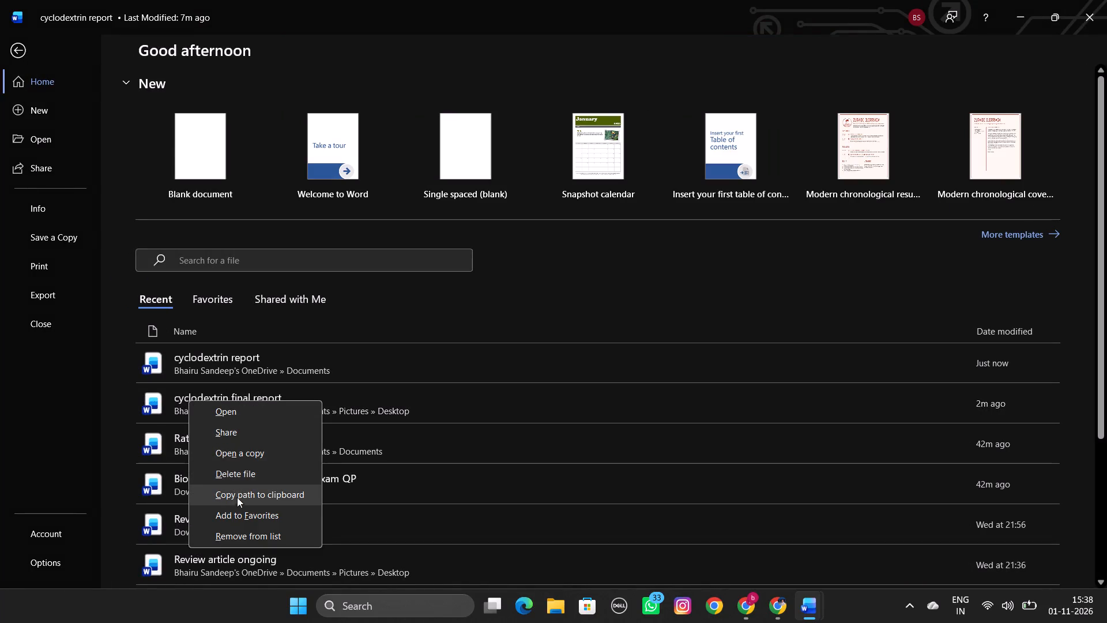
left_click(53, 235)
left_click(194, 311)
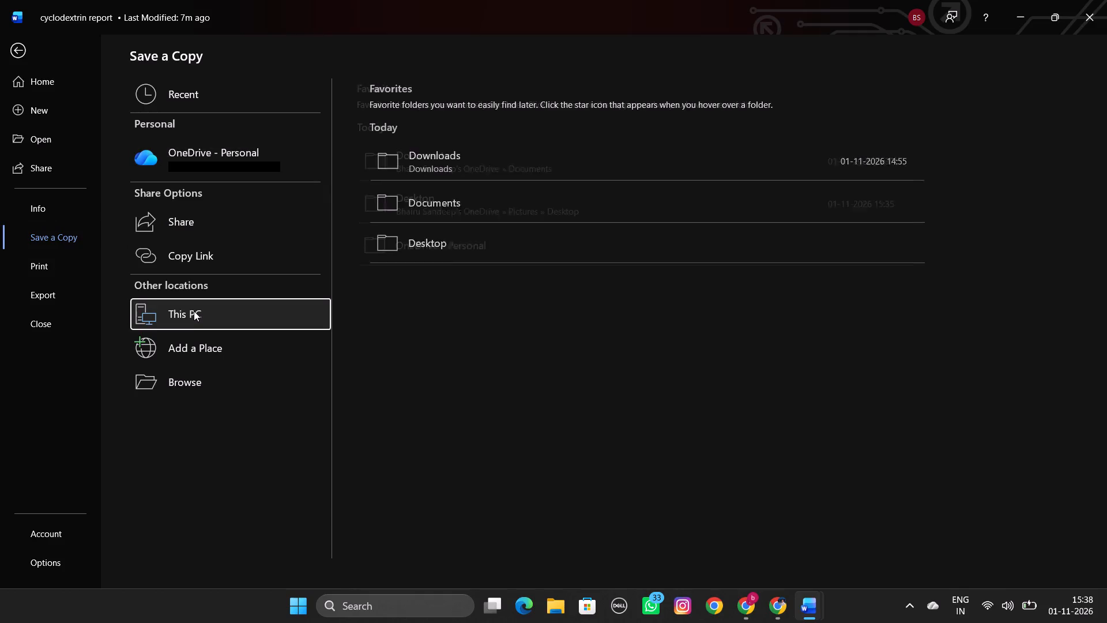
left_click(391, 242)
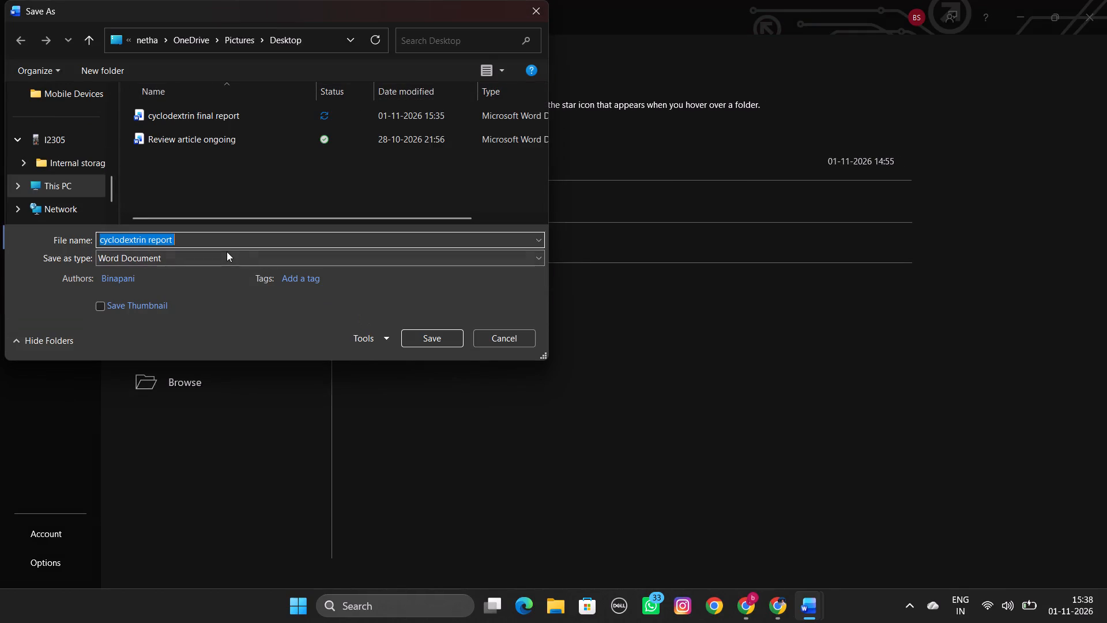
right_click(221, 239)
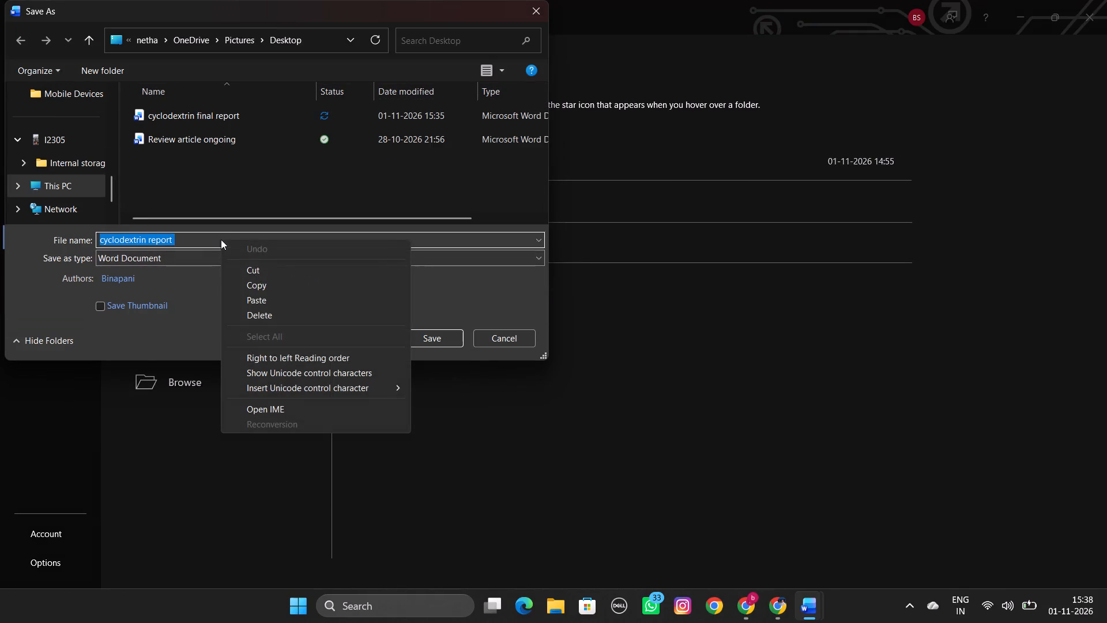
left_click(221, 239)
left_click(206, 237)
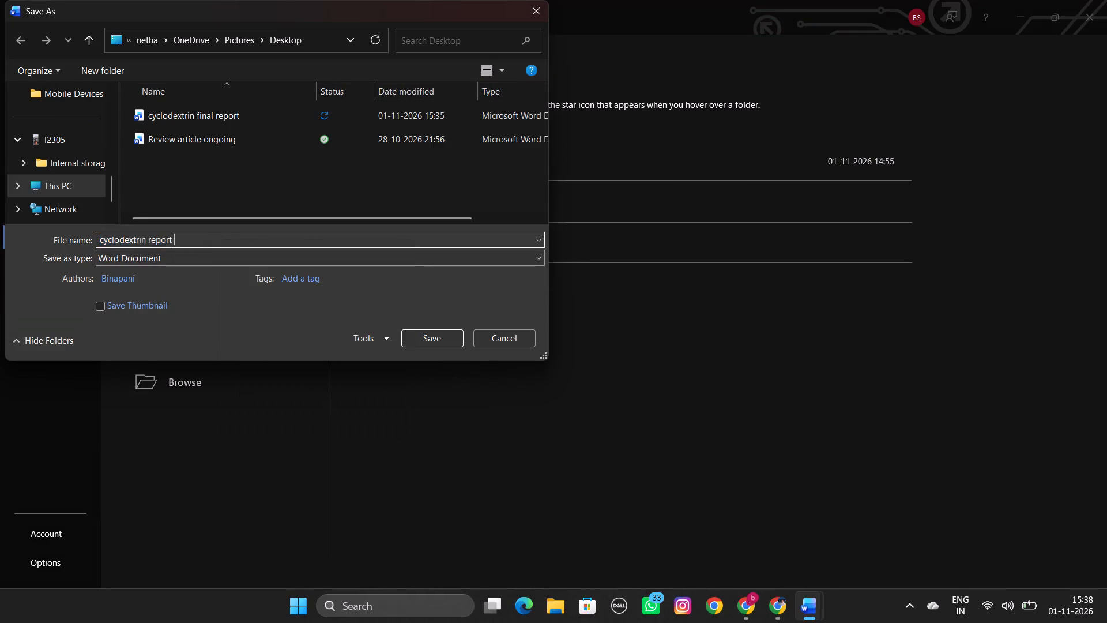
key("BackSpace")
key("BackSpace")
key("BackSpace")
key("BackSpace")
key("BackSpace")
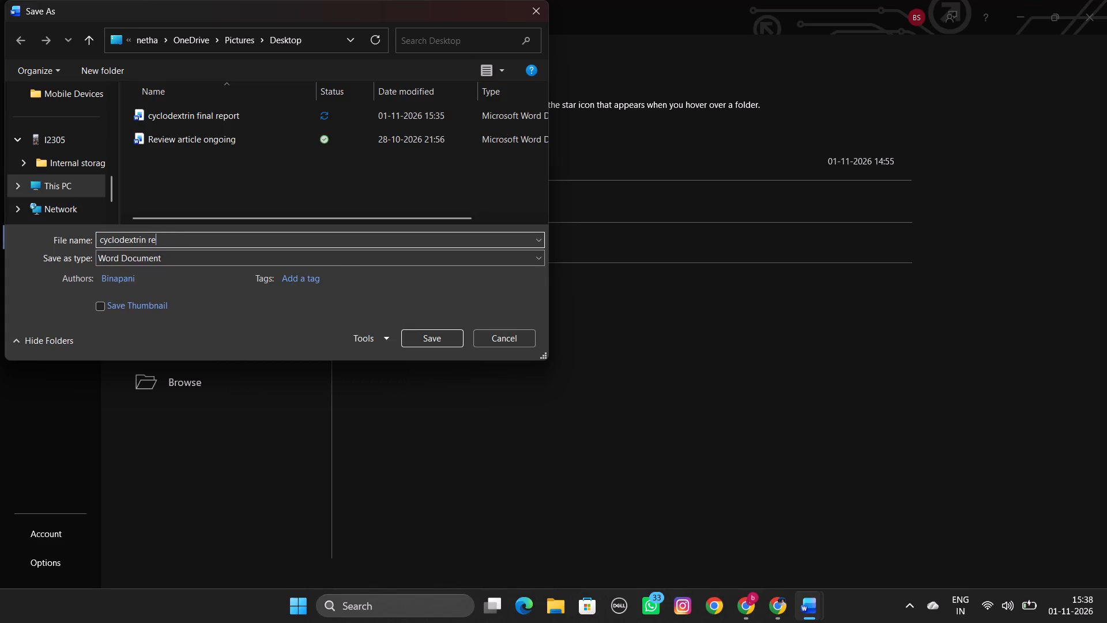
Shorten the copy's file name to cyclodextrin and save it as a Word Document in the Desktop folder.
key("BackSpace")
key("BackSpace")
key("Return")
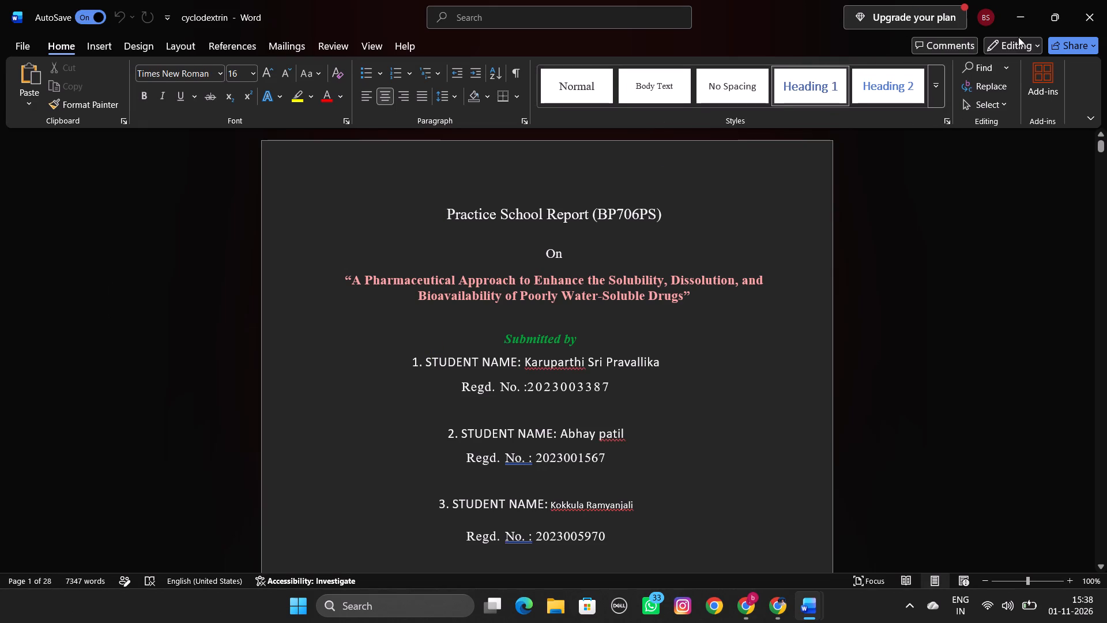
Minimise both open report windows, cyclodextrin and cyclodextrin final report, to reach the desktop with the saved copies.
left_click(1017, 19)
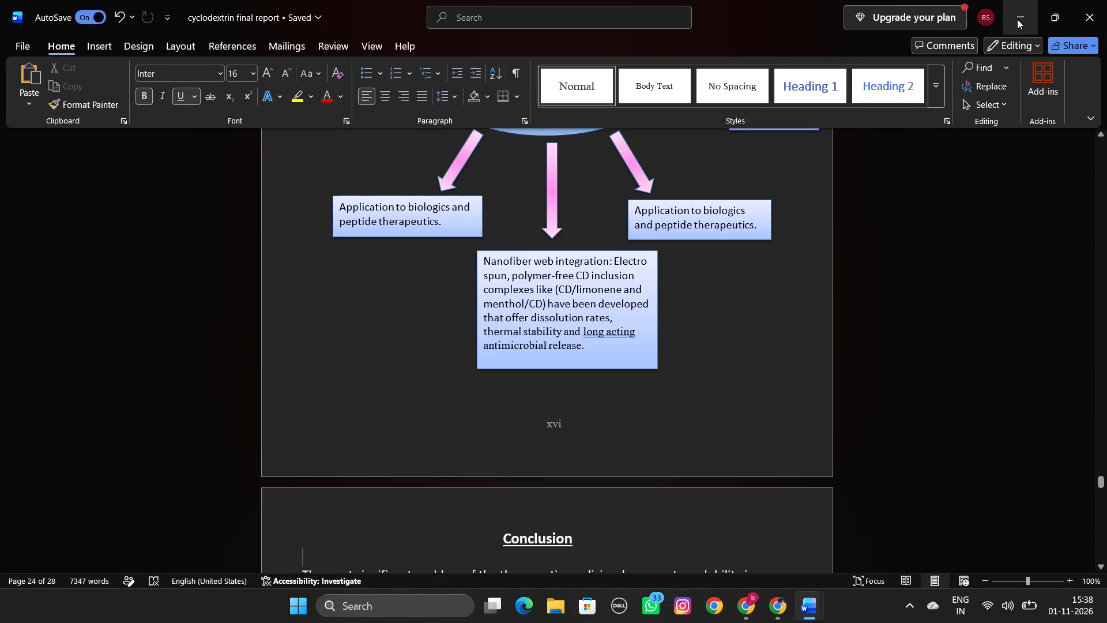
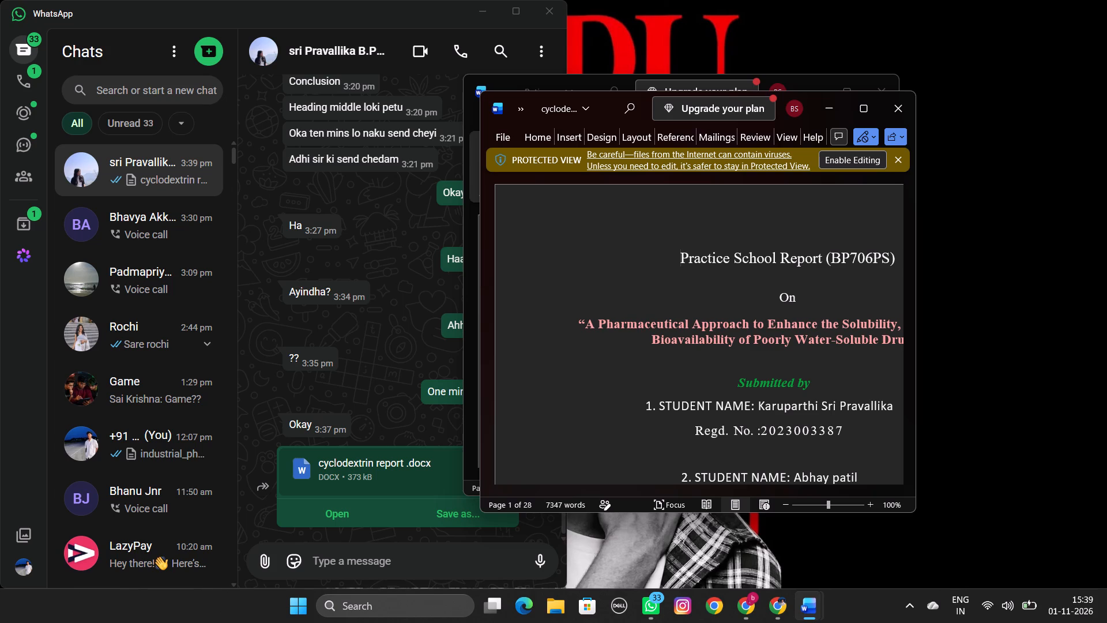
Close the front Word window showing the cyclodextrin report in Protected View.
left_click(901, 104)
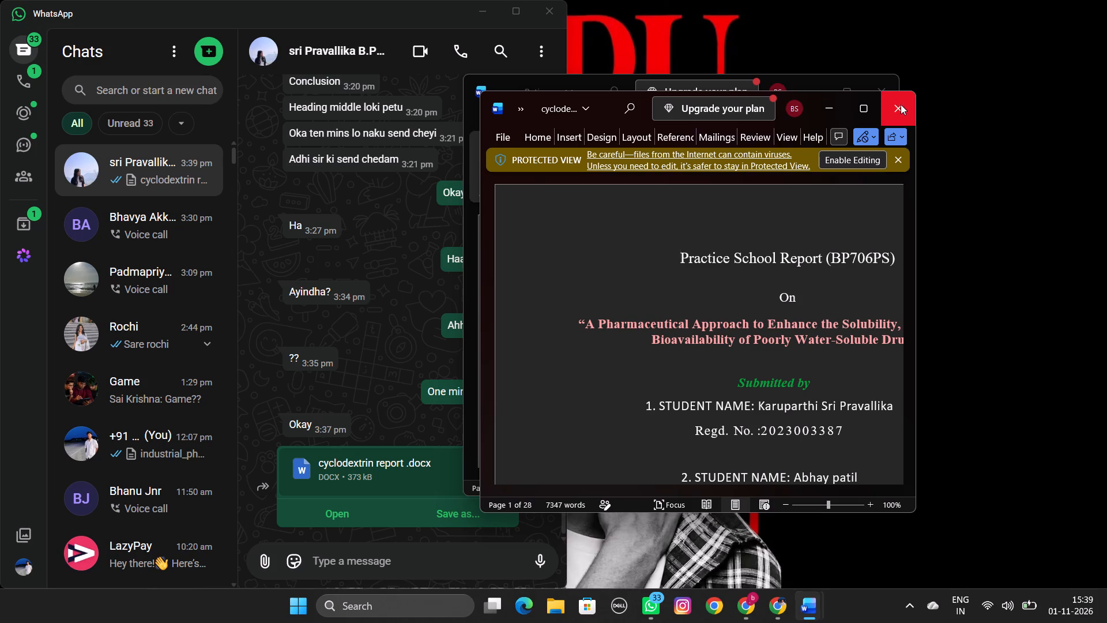
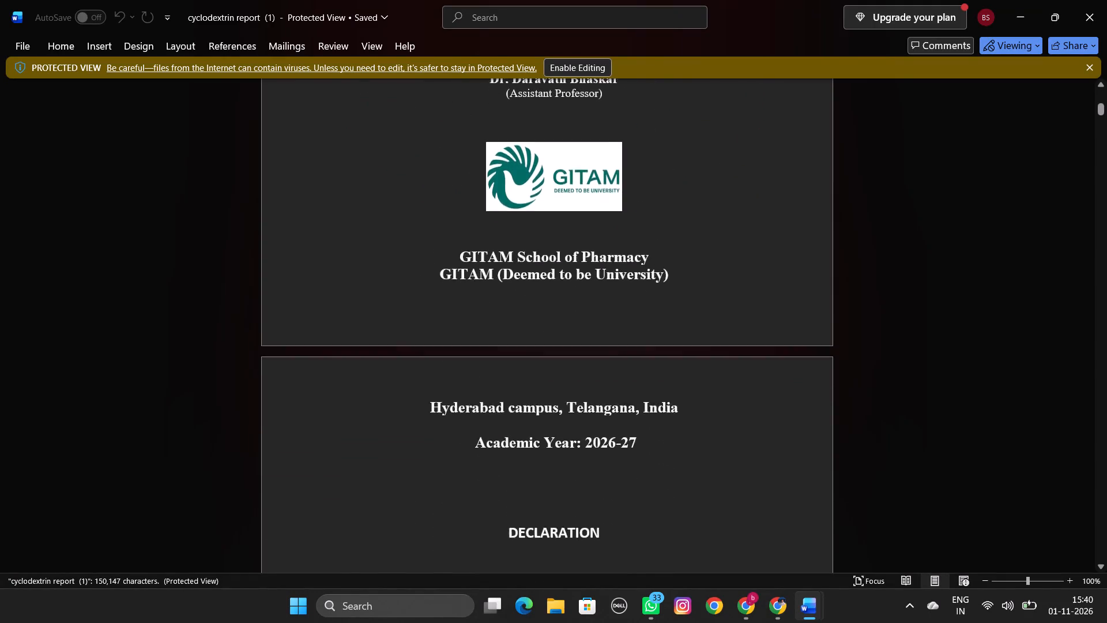
Examine the cyclodextrin report (1) copy from the declaration through the abstract and Table of Contents to the List of Tables and List of figures.
scroll(623, 404, "down", 11)
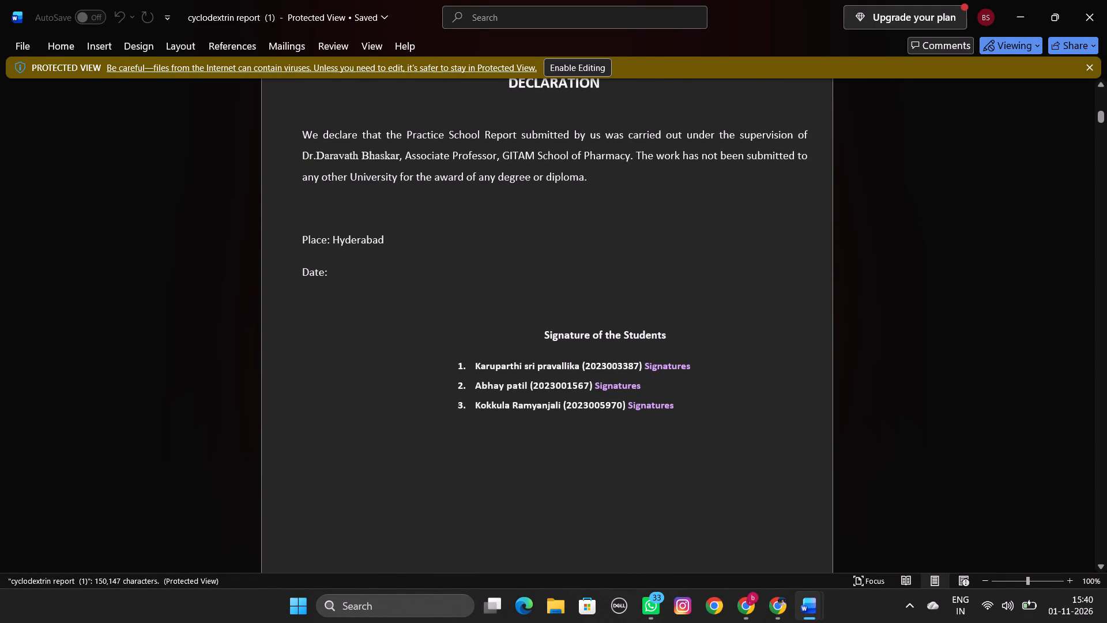
scroll(623, 402, "down", 20)
scroll(623, 402, "down", 14)
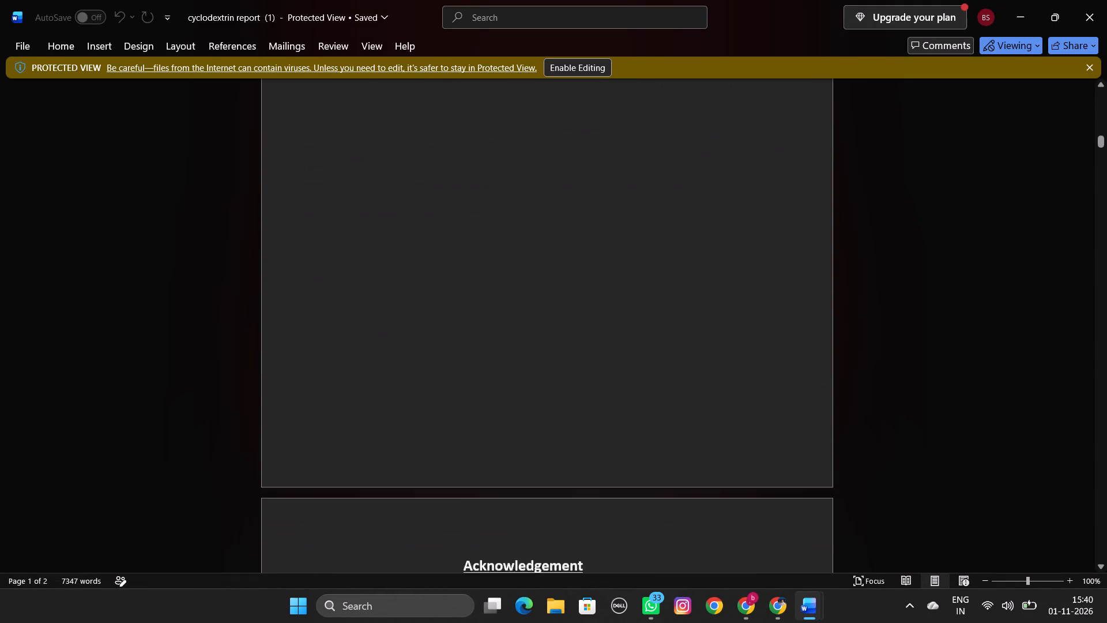
scroll(621, 397, "down", 20)
scroll(621, 397, "down", 11)
scroll(621, 388, "up", 1)
scroll(621, 388, "down", 6)
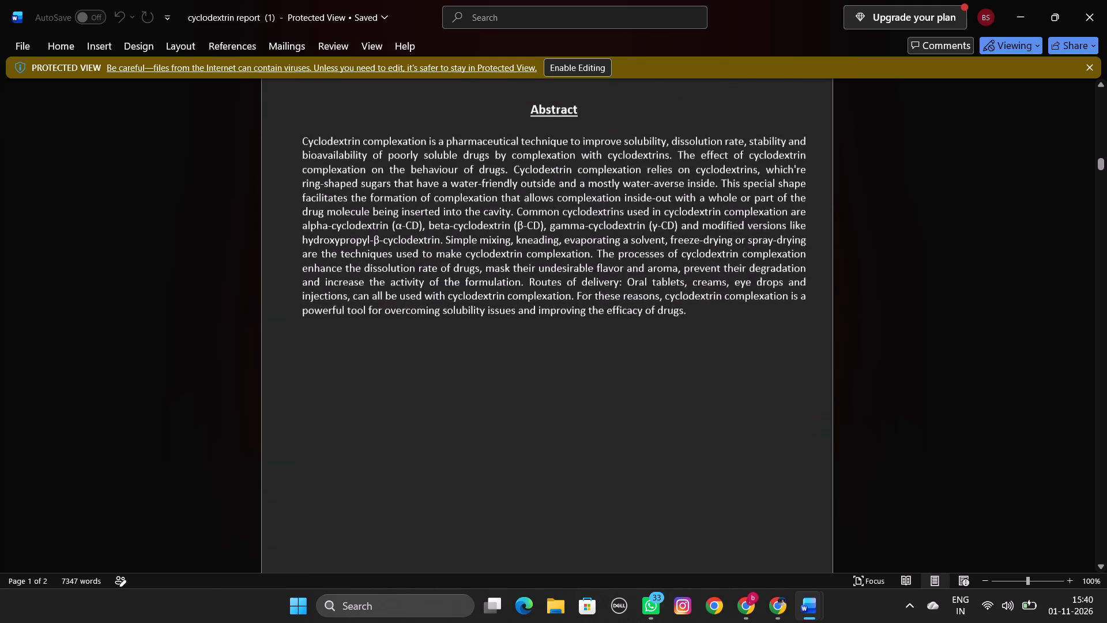
scroll(621, 388, "down", 18)
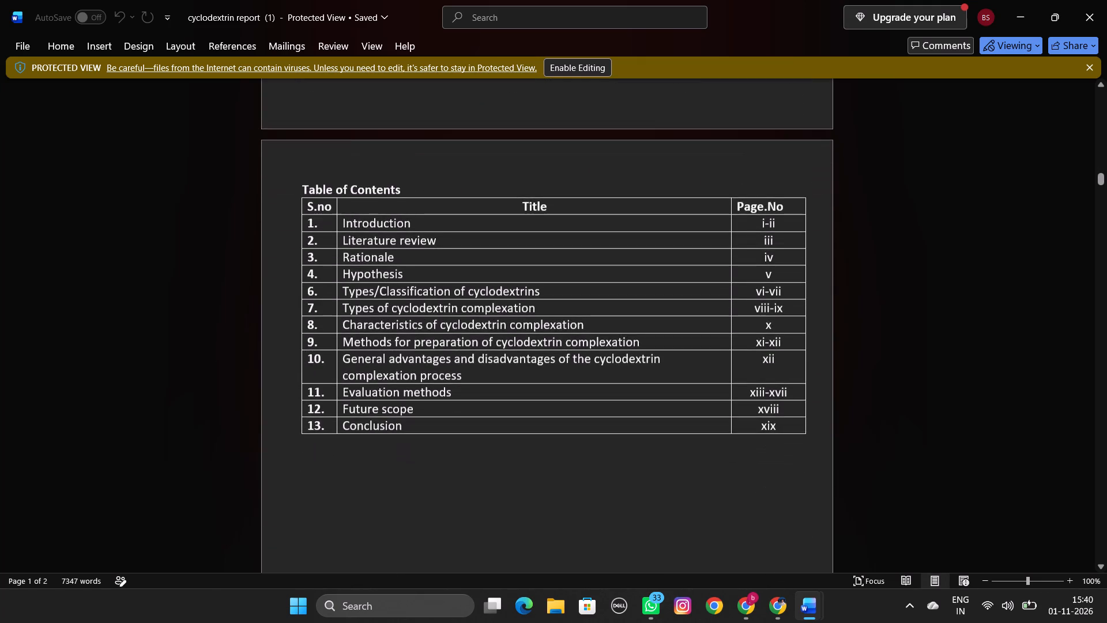
scroll(621, 388, "down", 17)
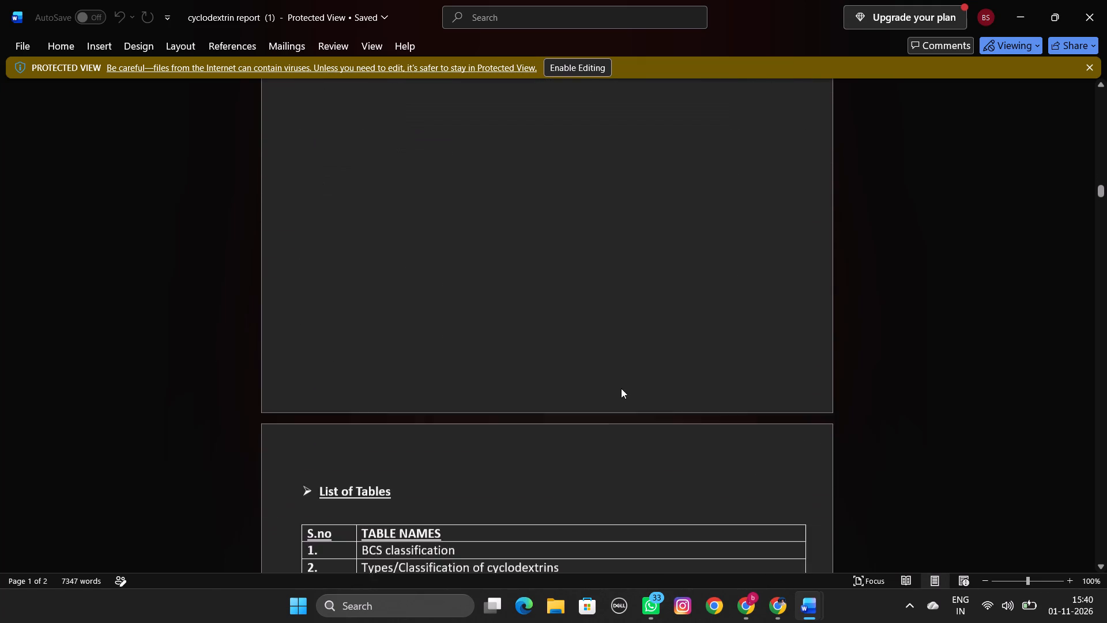
scroll(621, 388, "down", 6)
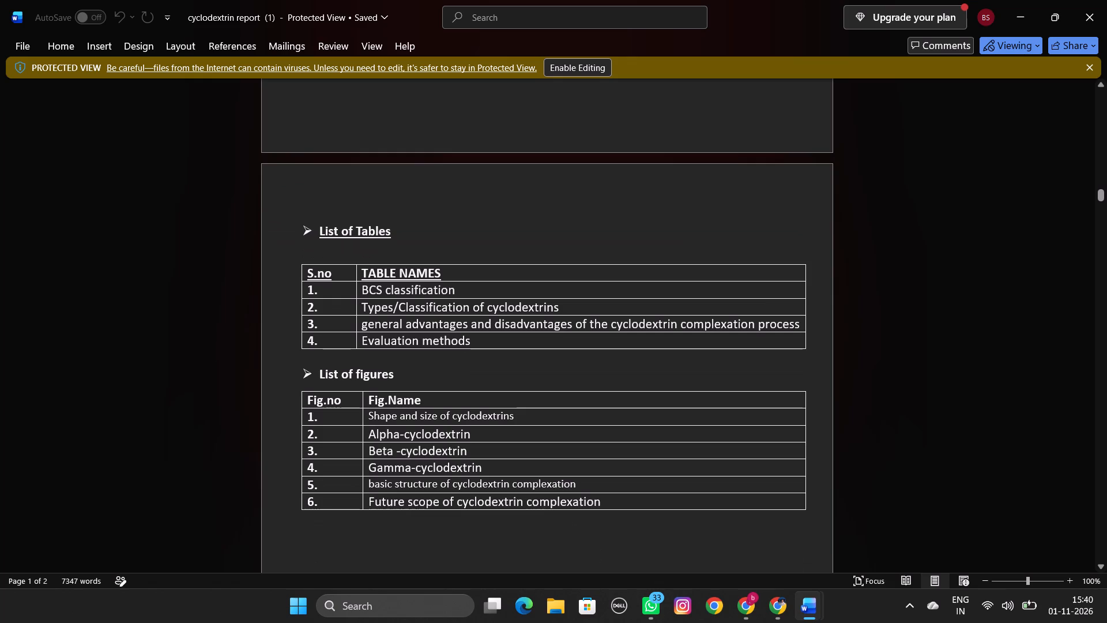
Review the protected copy of the cyclodextrin report from the lists of tables and figures through the text on poorly water-soluble drugs and cyclodextrins.
scroll(621, 388, "down", 2)
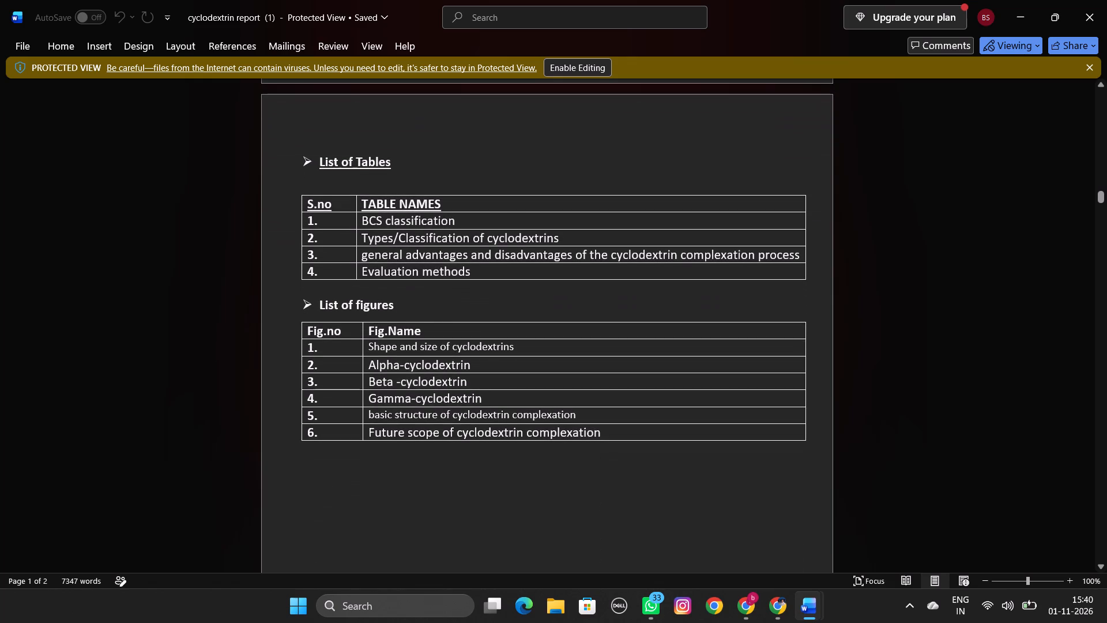
scroll(621, 386, "down", 5)
scroll(621, 386, "up", 1)
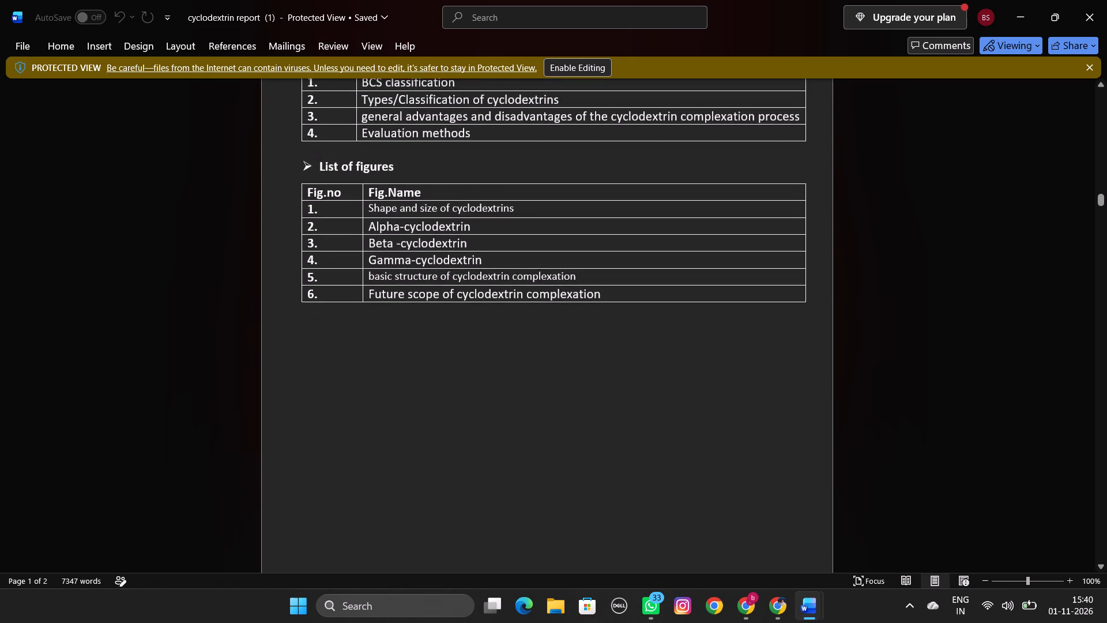
scroll(621, 381, "down", 3)
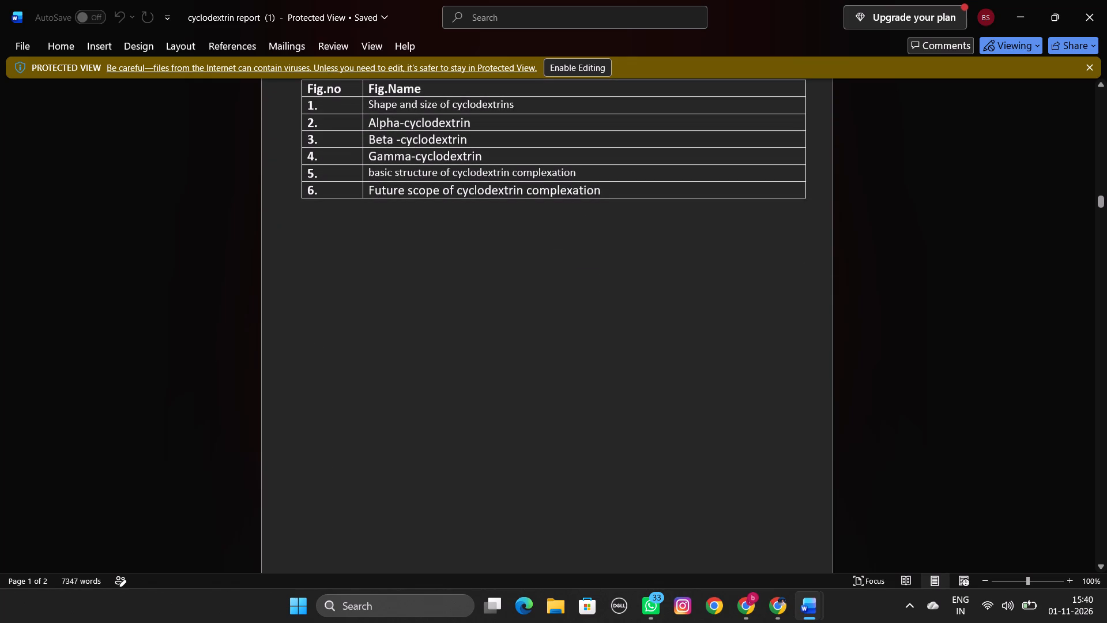
scroll(621, 381, "down", 4)
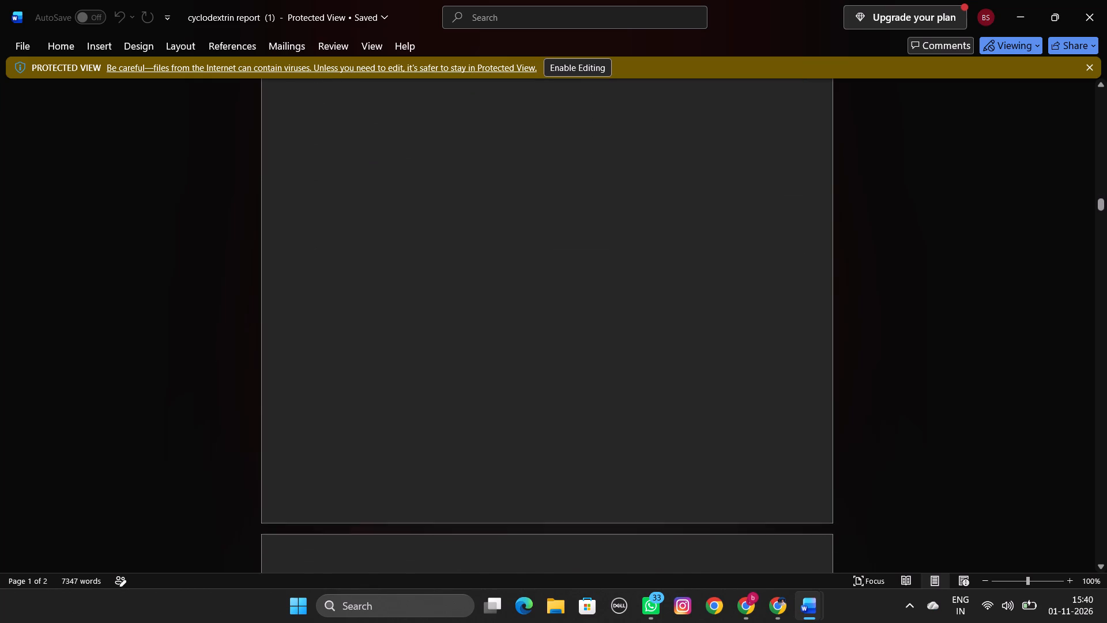
scroll(621, 381, "down", 20)
scroll(621, 381, "down", 3)
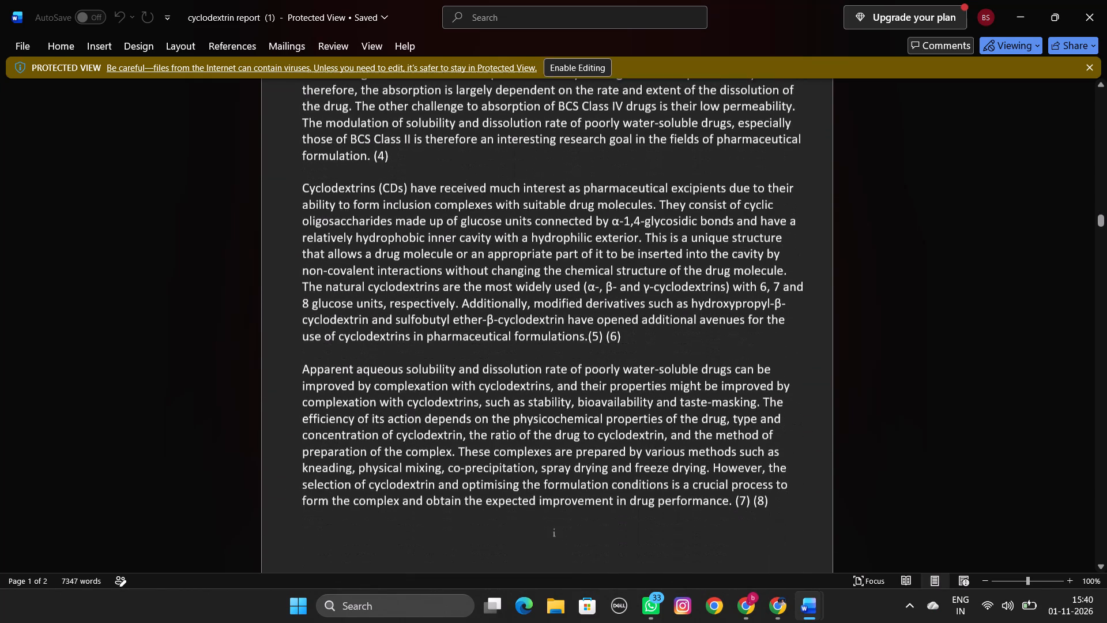